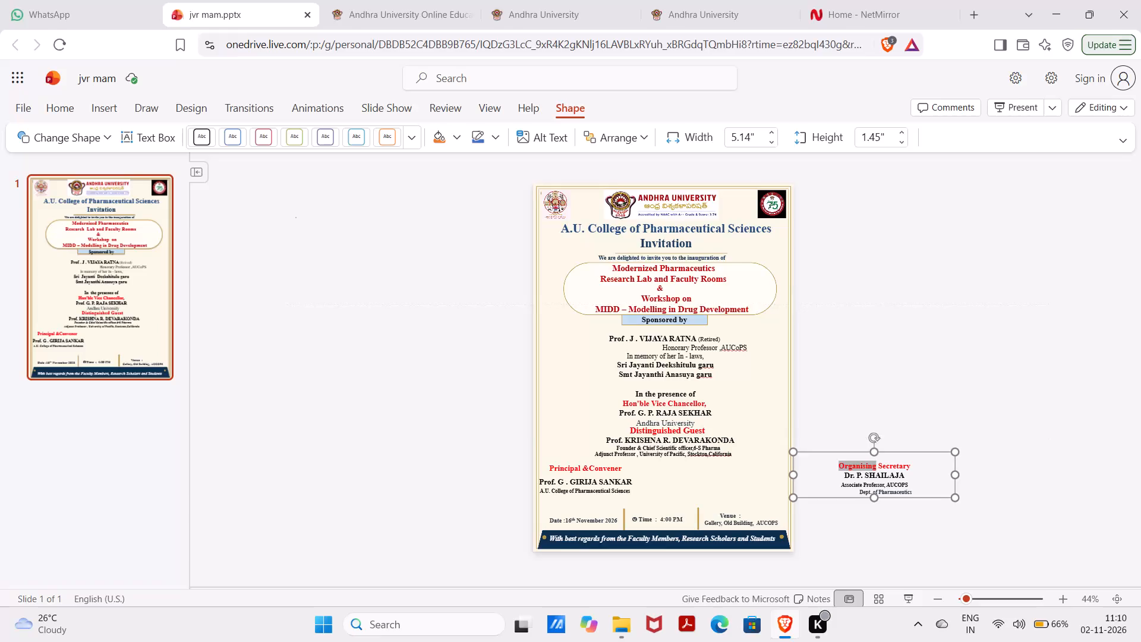
Correct the college abbreviation in the Organising Secretary block to "AUCoPS".
left_click(901, 484)
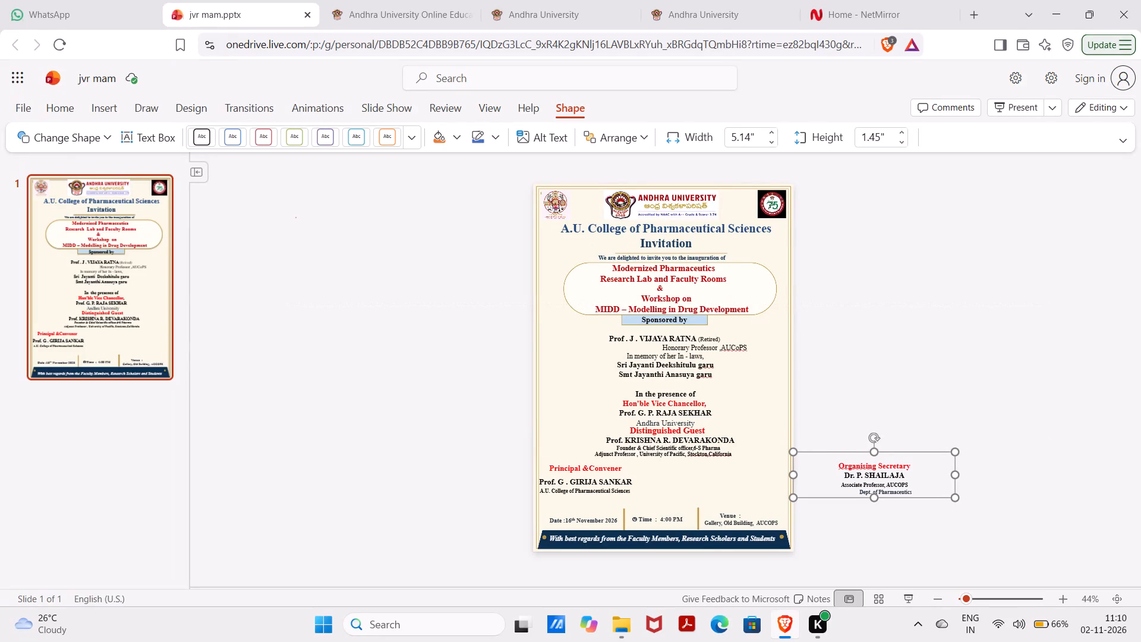
key("BackSpace")
key("o")
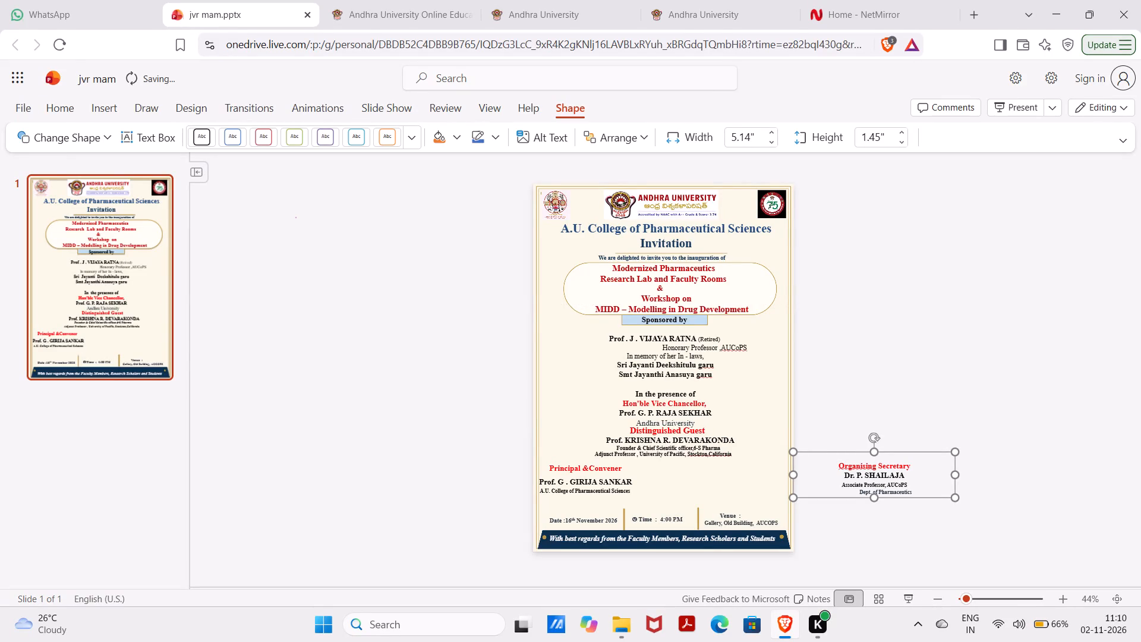
Change the department line in the Organising Secretary block to read "Pharmaceutics Division".
left_click(879, 491)
key("BackSpace")
key("BackSpace")
key("BackSpace")
key("BackSpace")
key("BackSpace")
key("BackSpace")
key("BackSpace")
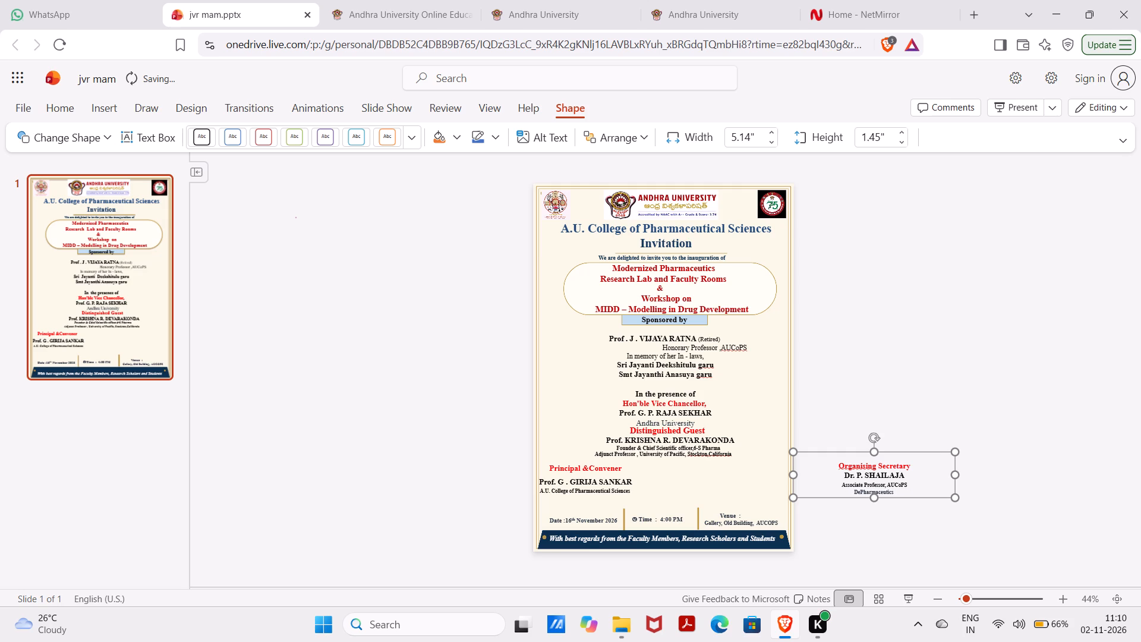
key("BackSpace")
key("BackSpace")
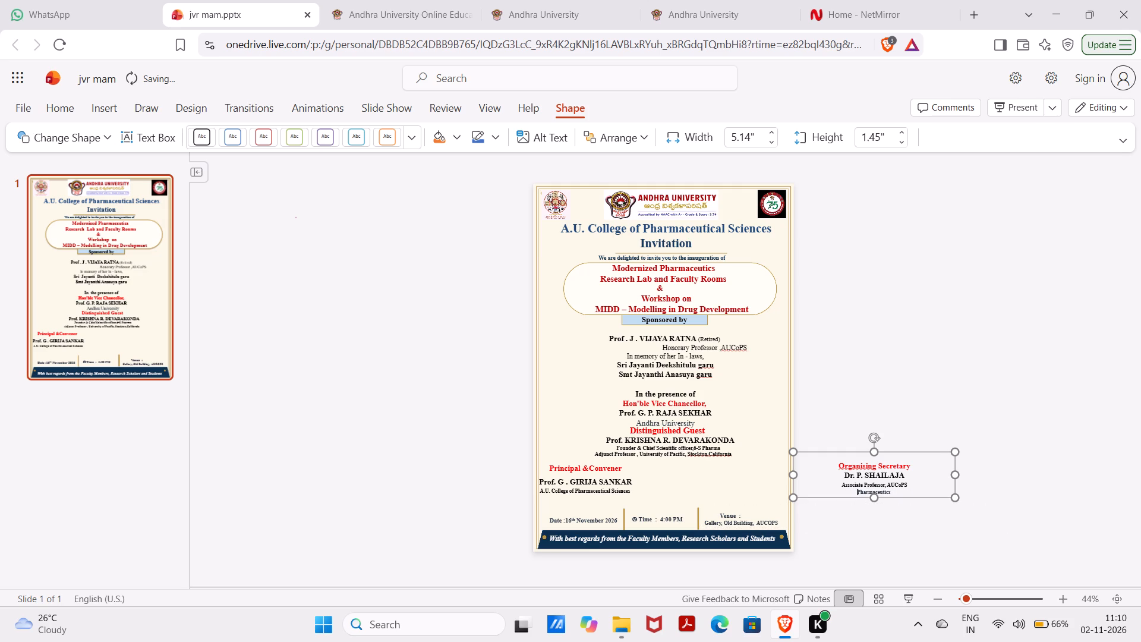
left_click(893, 493)
left_click(891, 494)
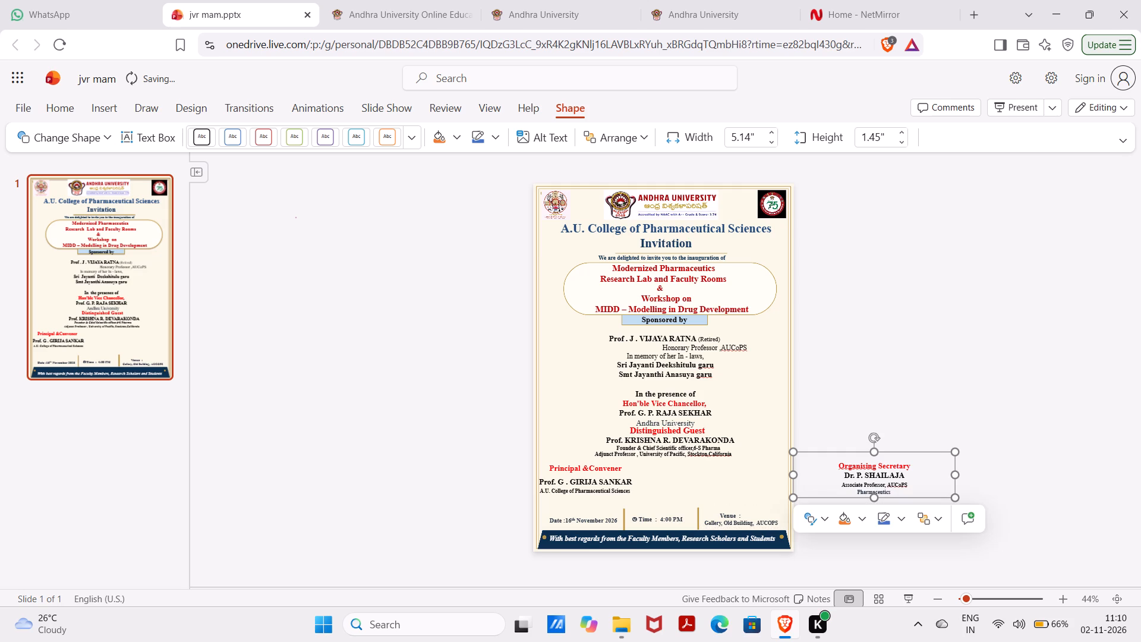
left_click(900, 484)
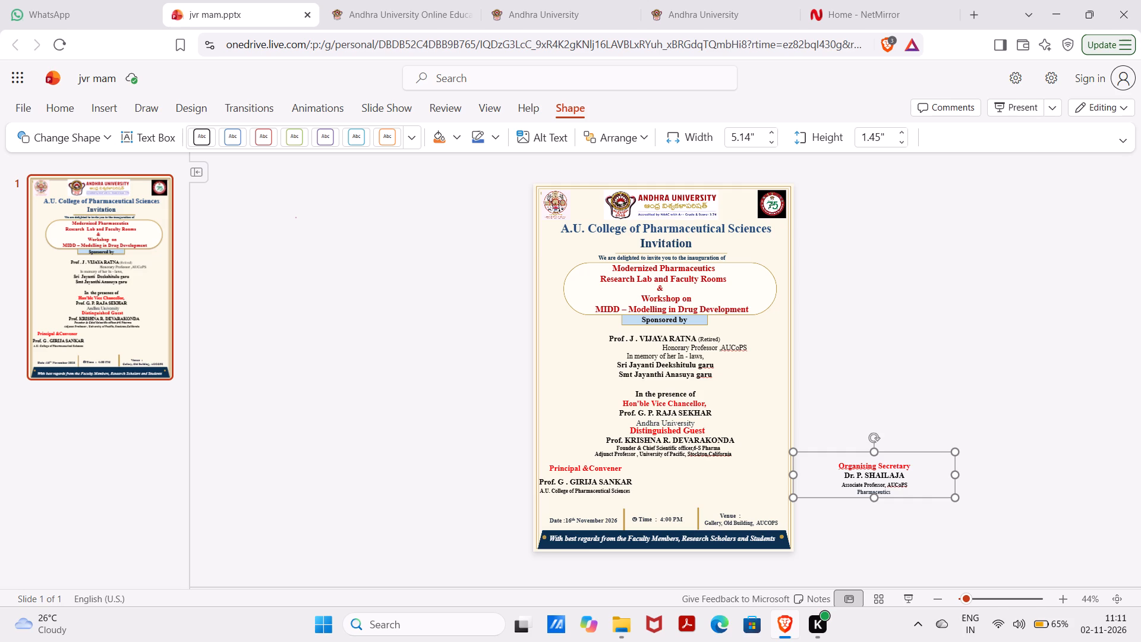
left_click(893, 493)
key("space")
key("d")
type("ivision")
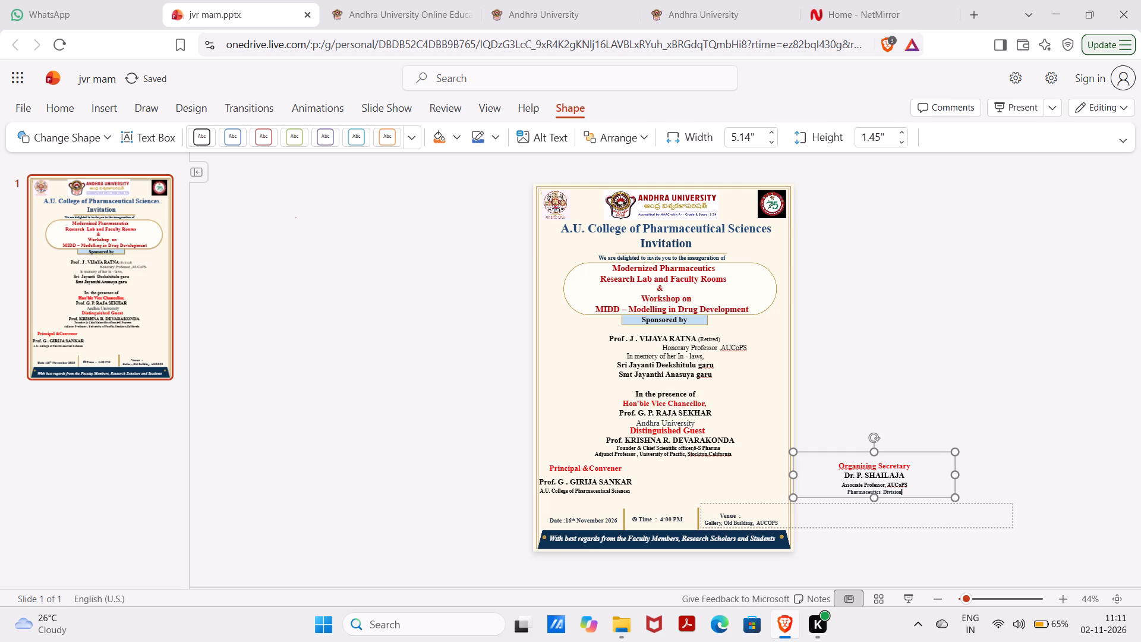
Insert "Staff," after "Faculty Members," in the best-regards footer line, with spacing around it.
left_click(680, 540)
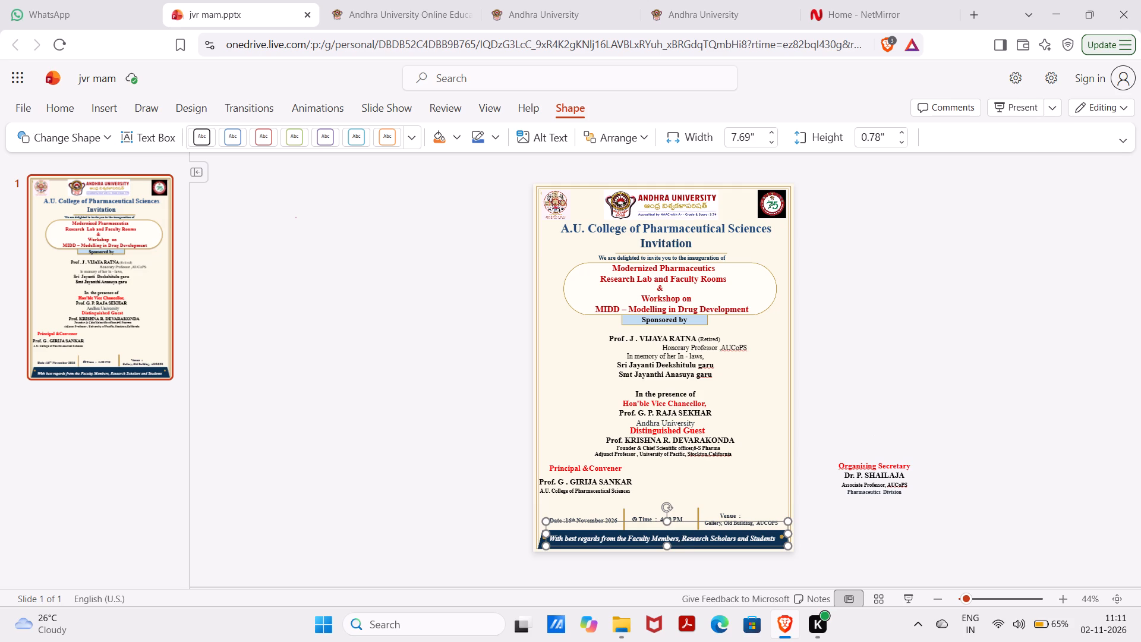
key("s")
type("taff")
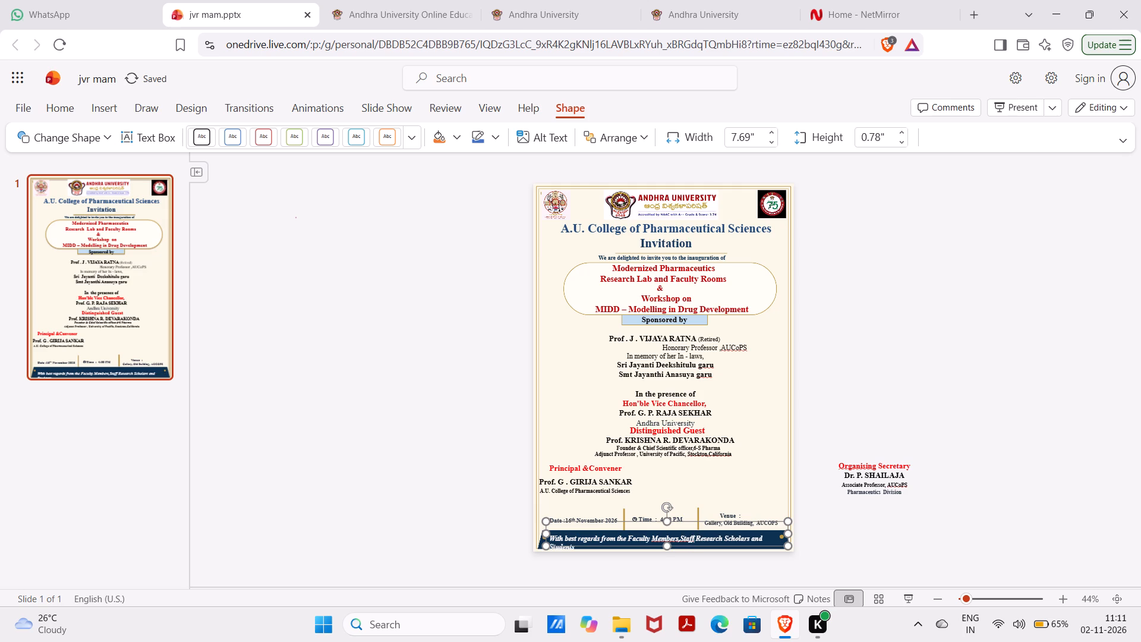
key("comma")
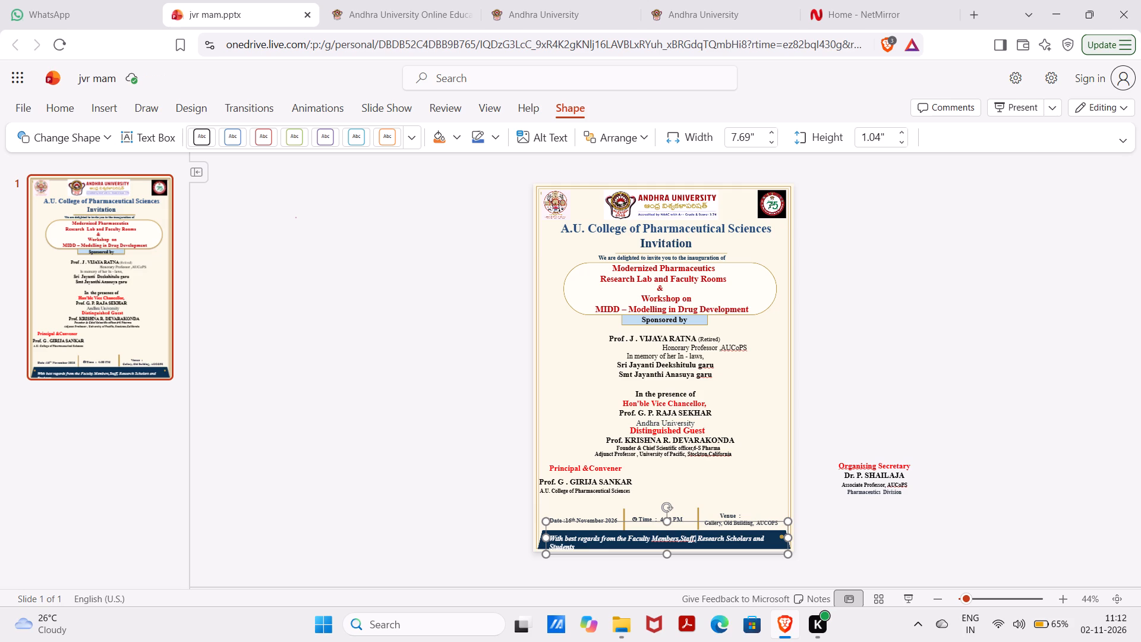
left_click(682, 539)
key("space")
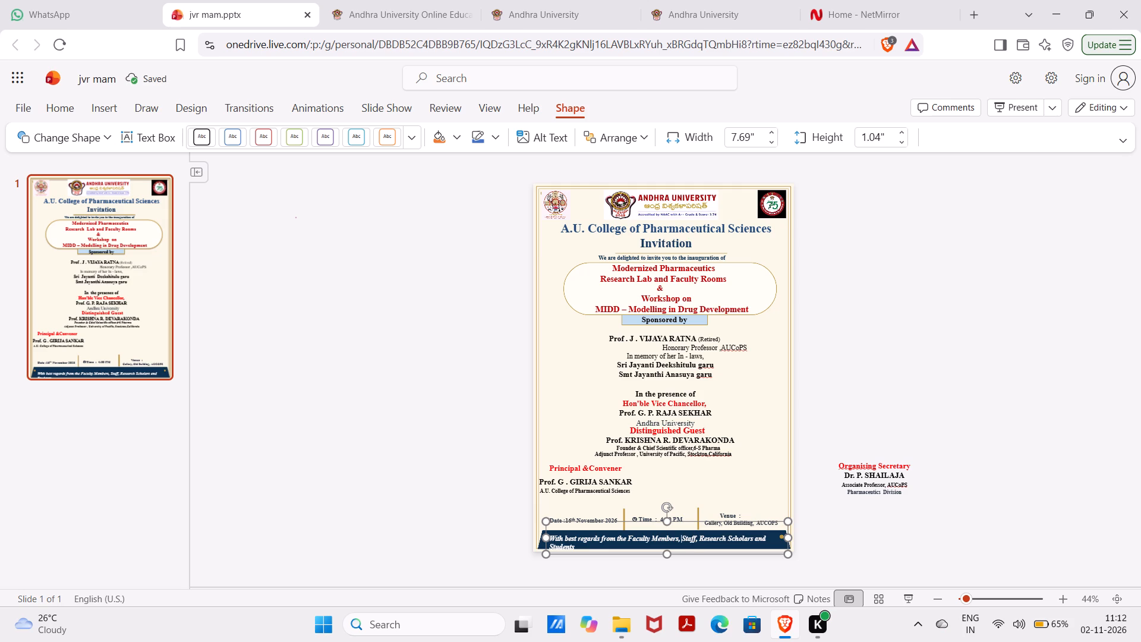
Widen the best-regards footer text box to about 8.95 inches.
left_click_drag(787, 539, 804, 534)
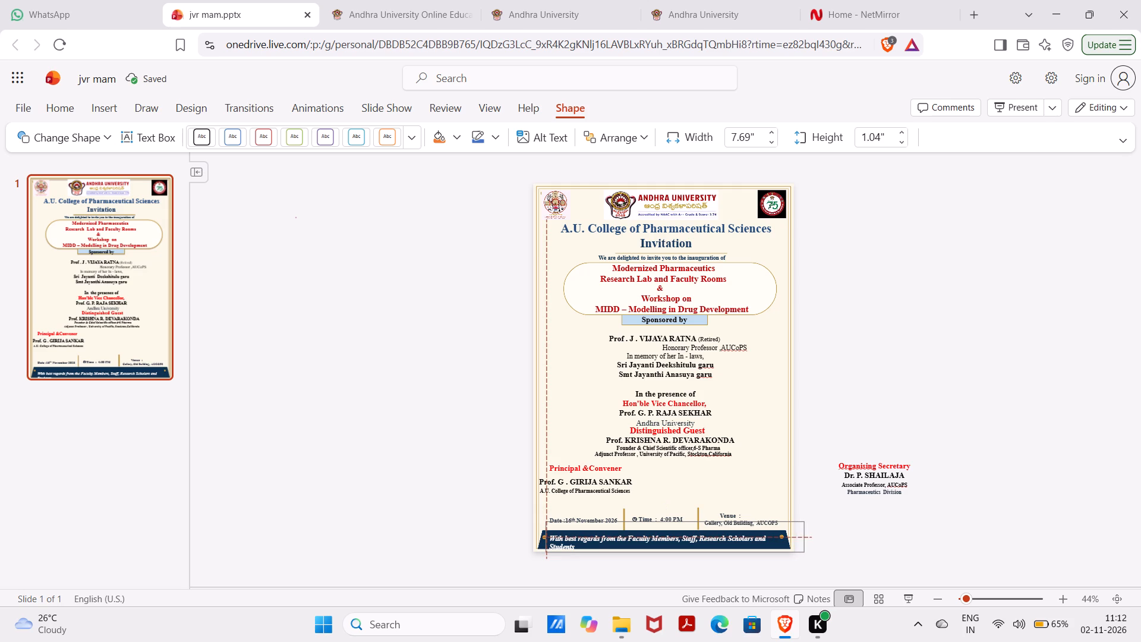
left_click_drag(804, 534, 825, 530)
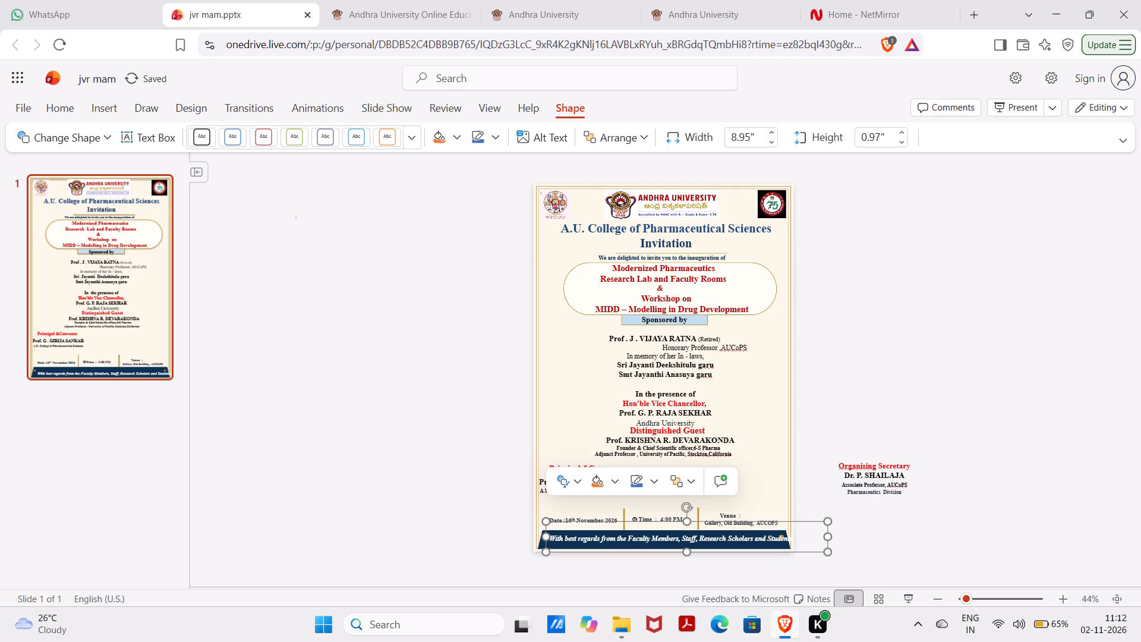
Set the font size of the whole best-regards footer line to 14.
left_click_drag(551, 538, 810, 539)
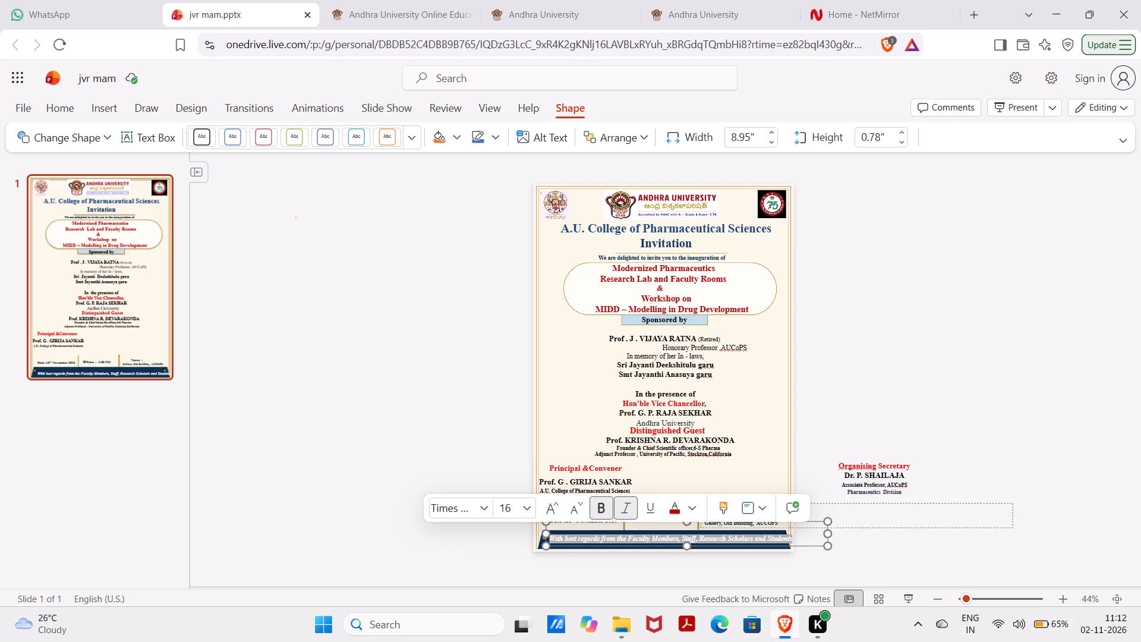
left_click(528, 509)
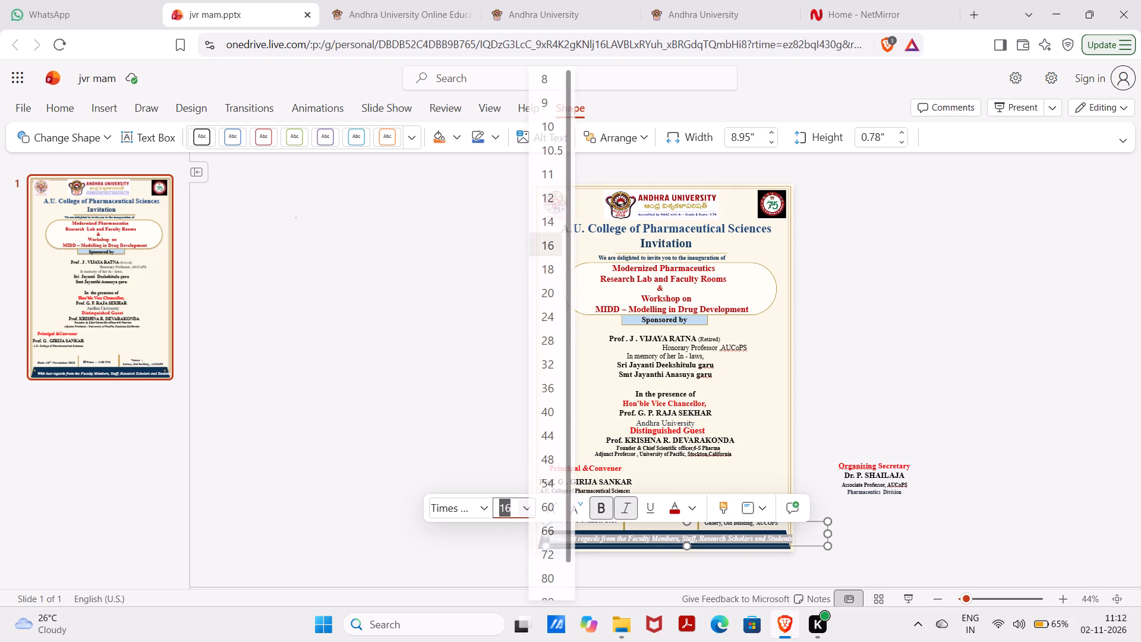
left_click(556, 217)
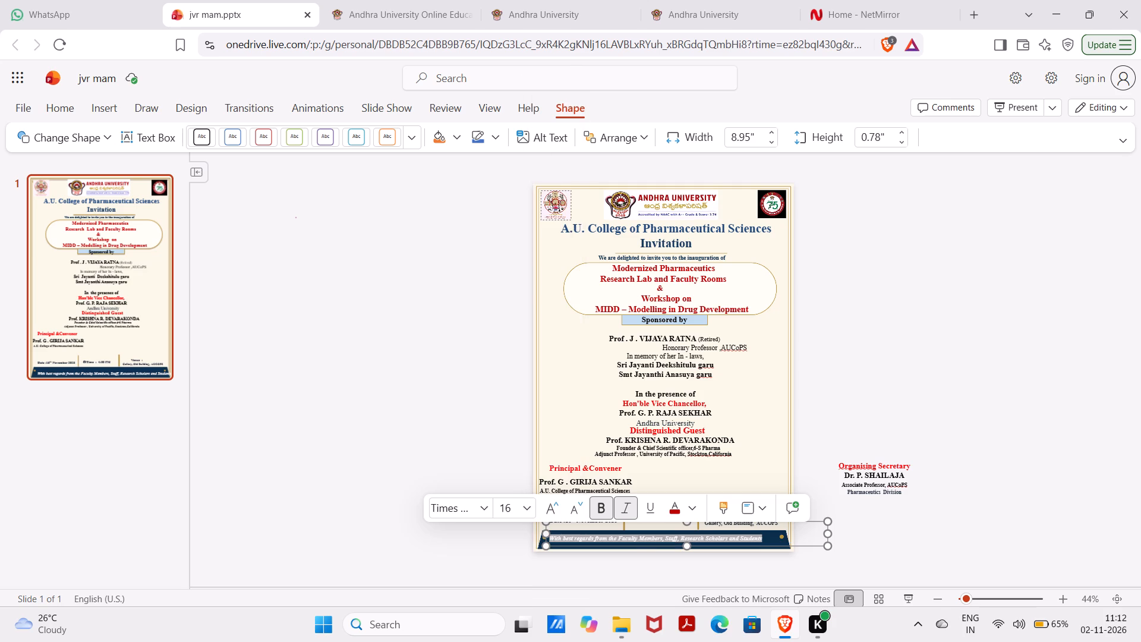
left_click(456, 355)
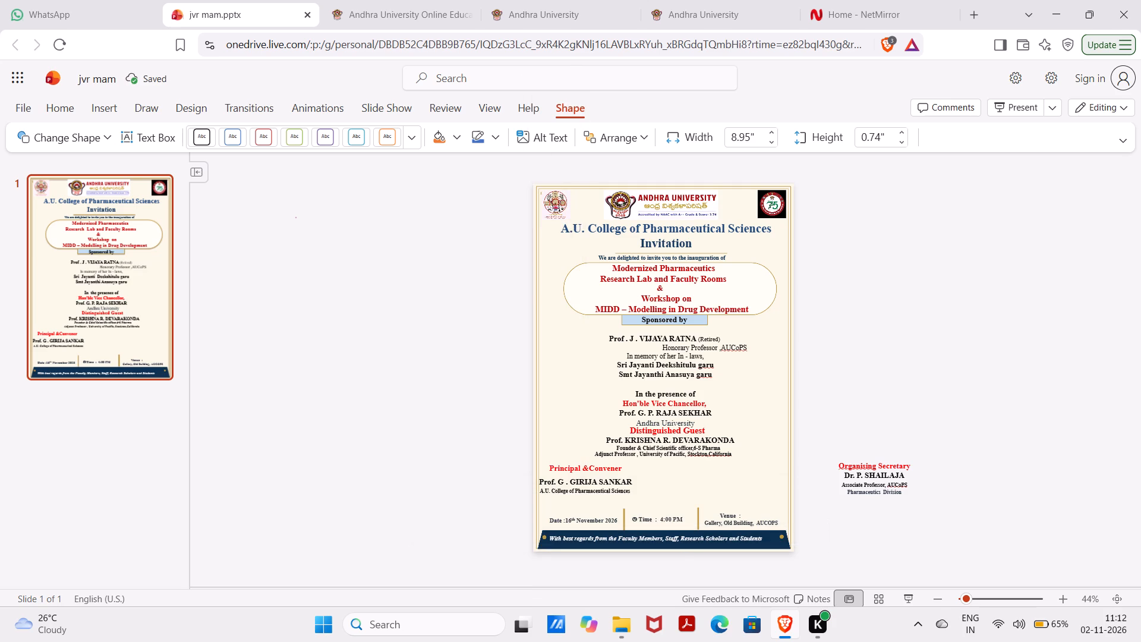
Centre the footer text on its dark banner by extending the text box's right edge slightly and moving its left edge inward.
left_click(733, 538)
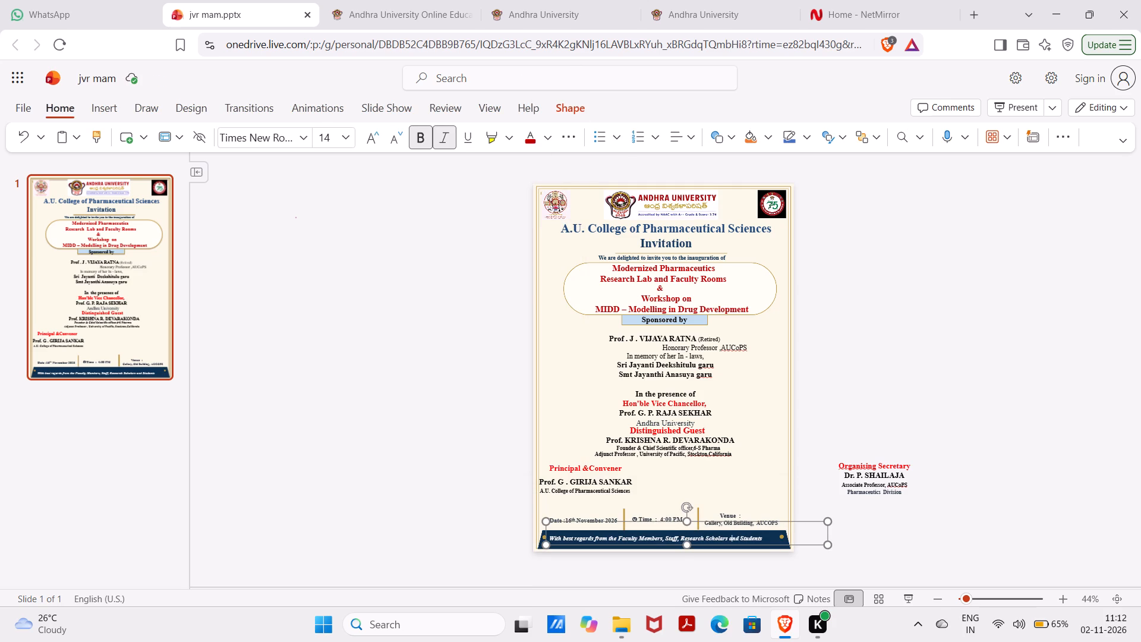
left_click_drag(827, 543, 841, 545)
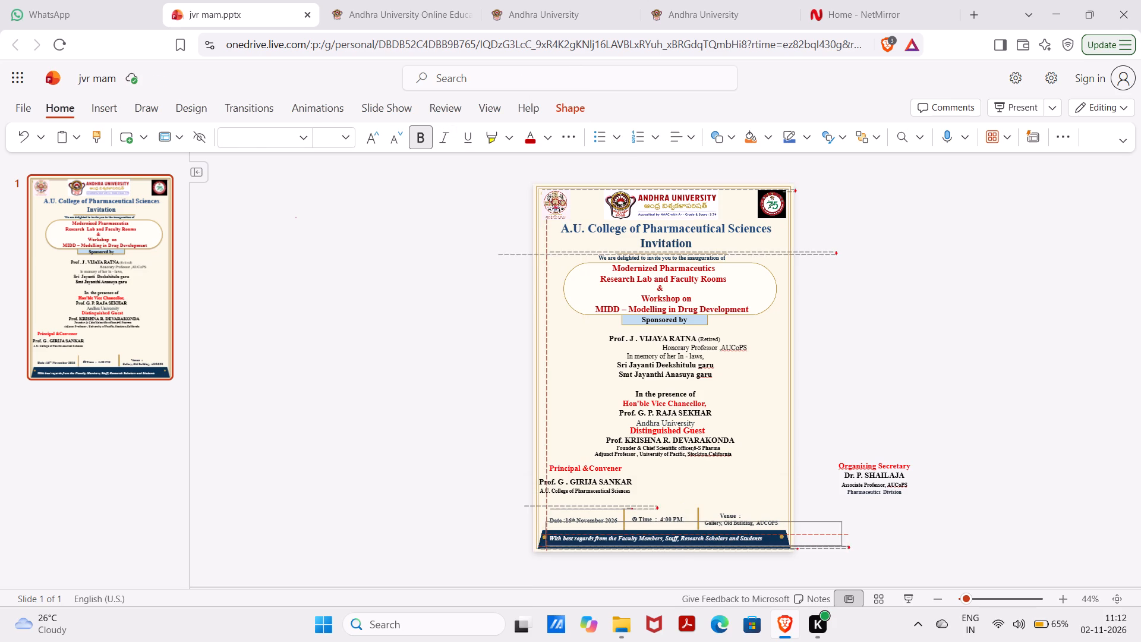
left_click_drag(841, 545, 840, 545)
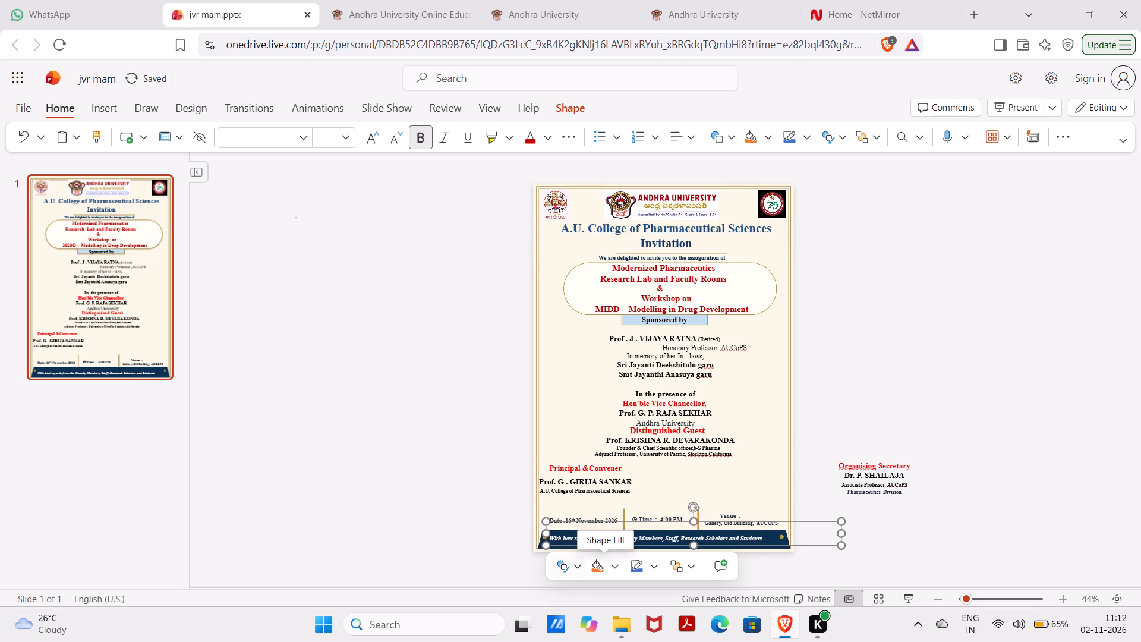
left_click_drag(547, 536, 554, 534)
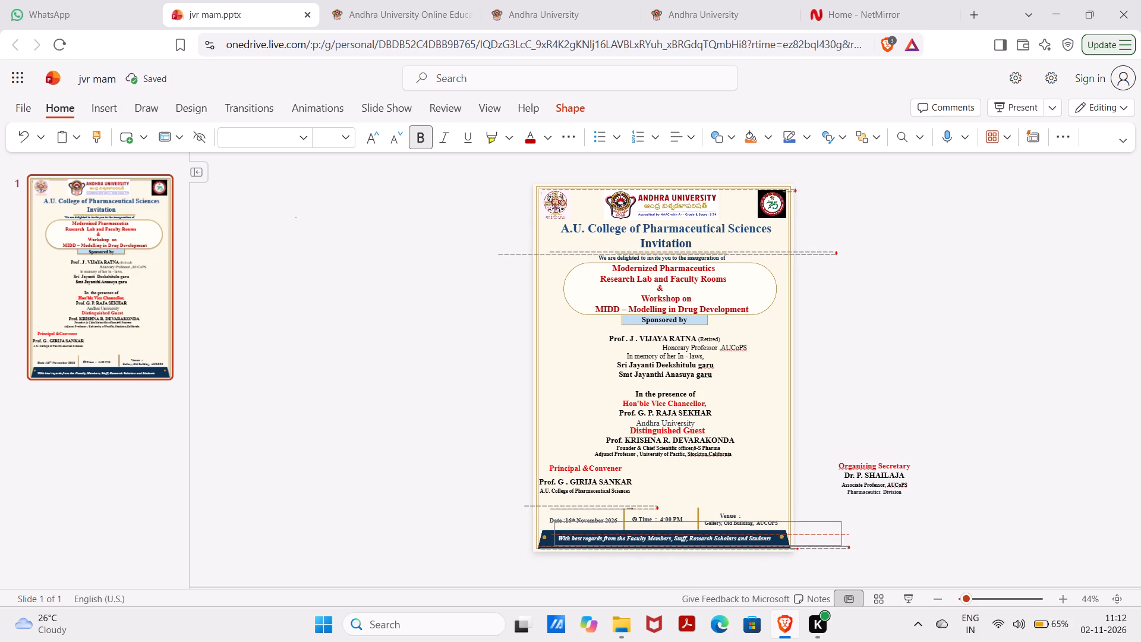
left_click_drag(554, 534, 556, 534)
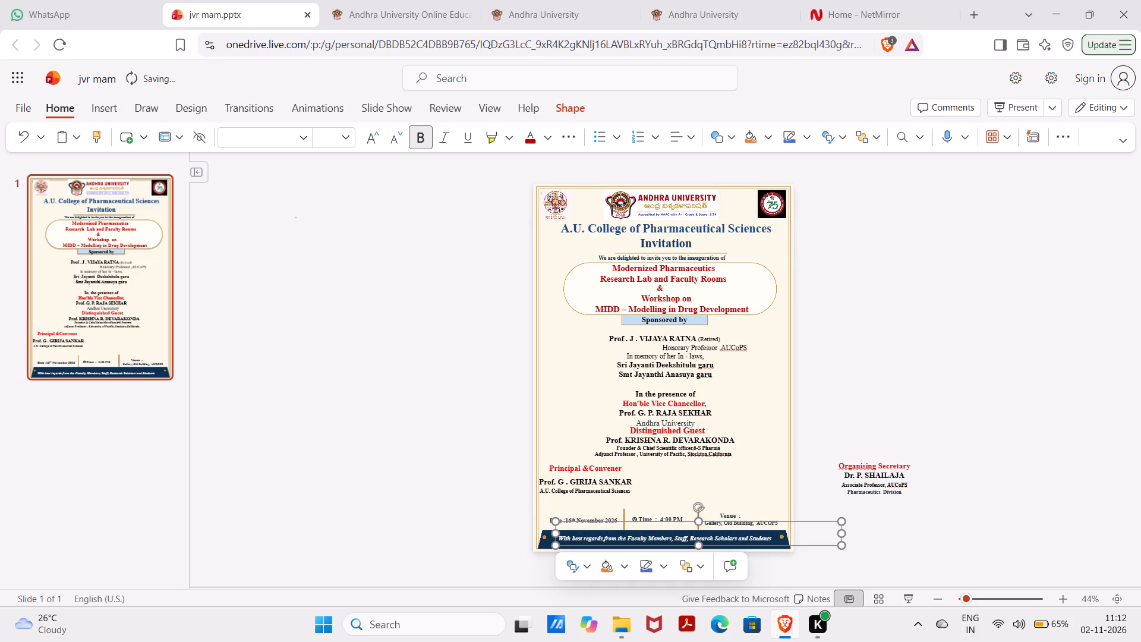
left_click(945, 536)
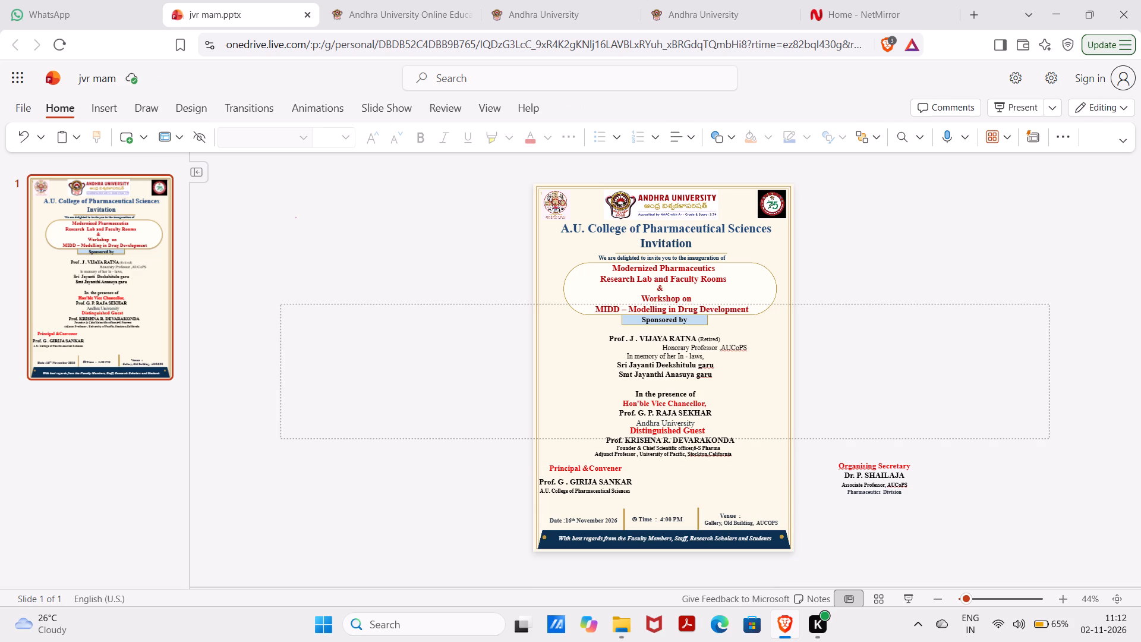
Check the proofing options for the word "garu" in the two in-laws' name lines.
left_click(710, 367)
right_click(710, 367)
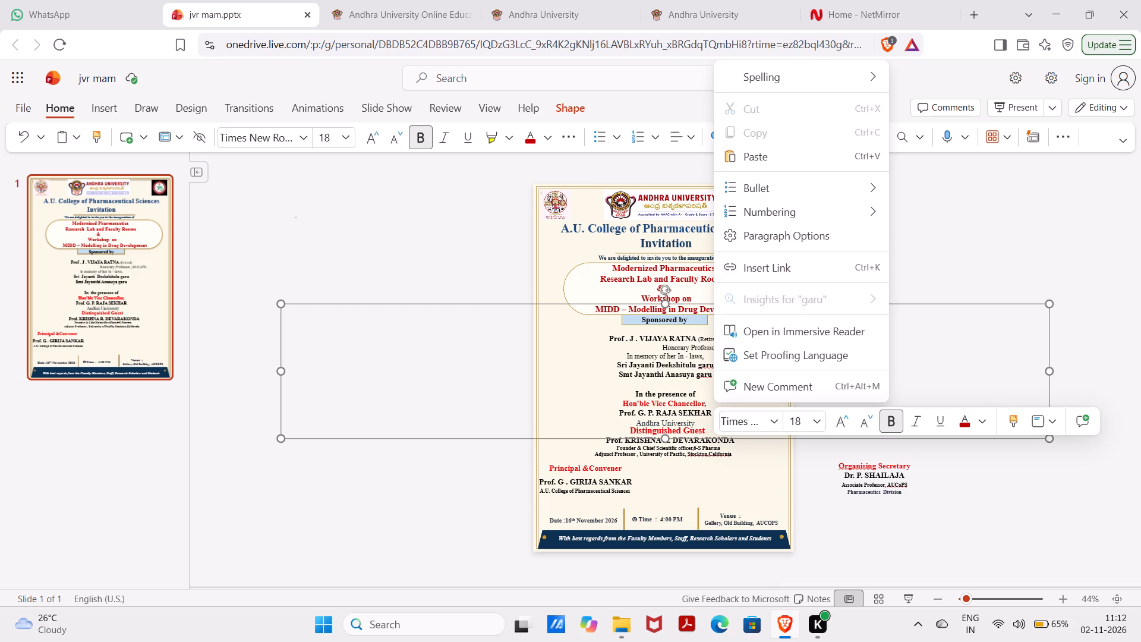
left_click(706, 362)
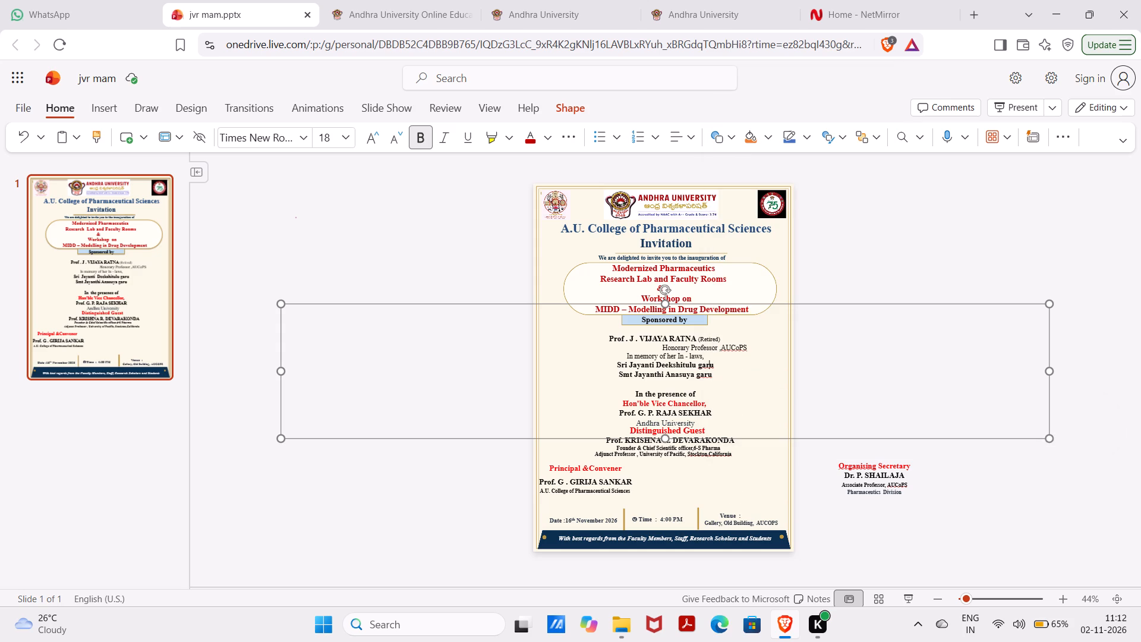
right_click(706, 362)
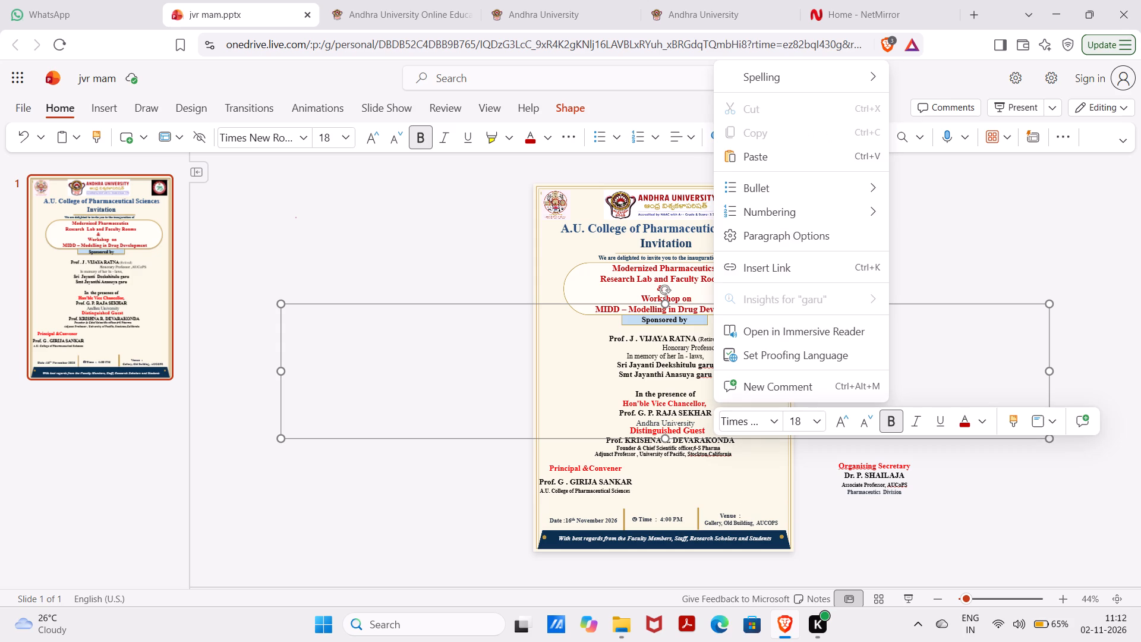
left_click(702, 373)
right_click(702, 373)
right_click(702, 373)
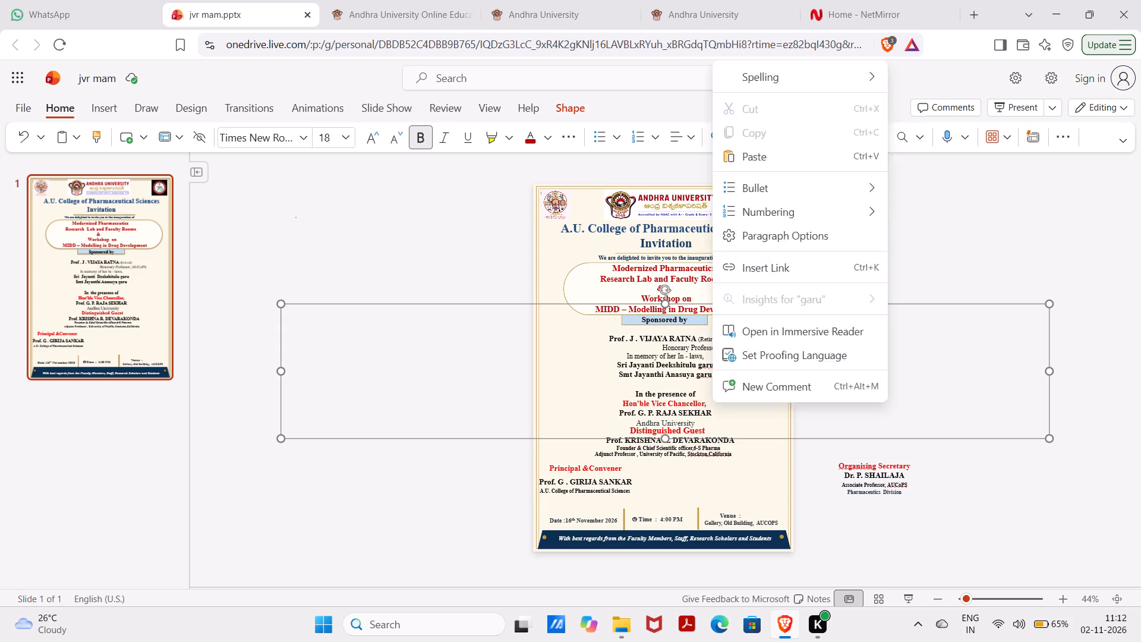
left_click(703, 376)
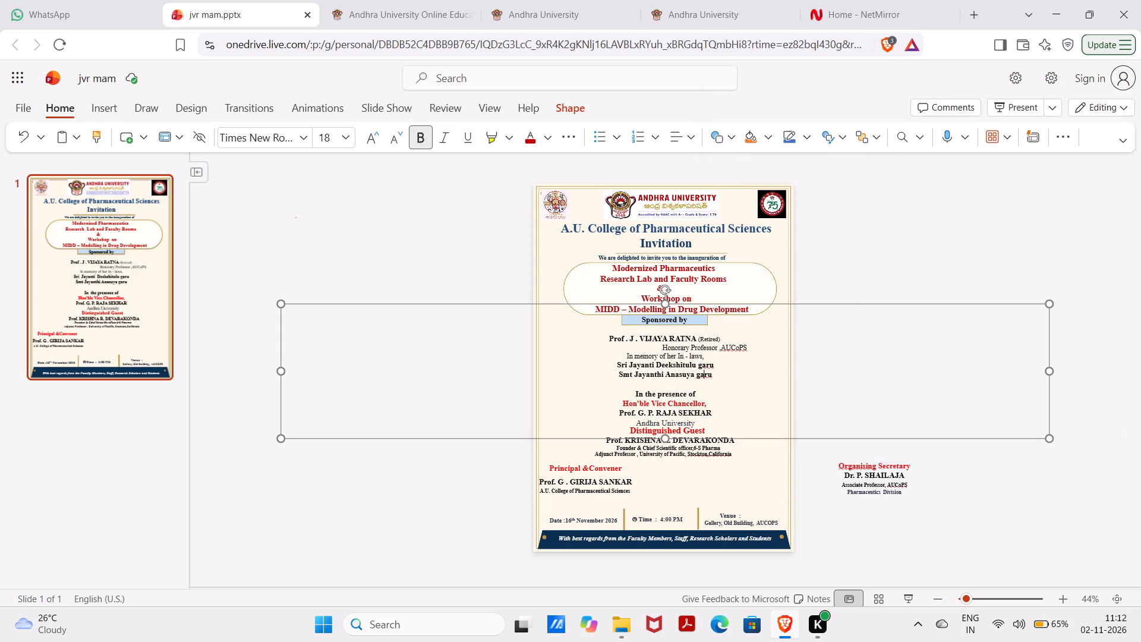
right_click(703, 376)
double_click(703, 376)
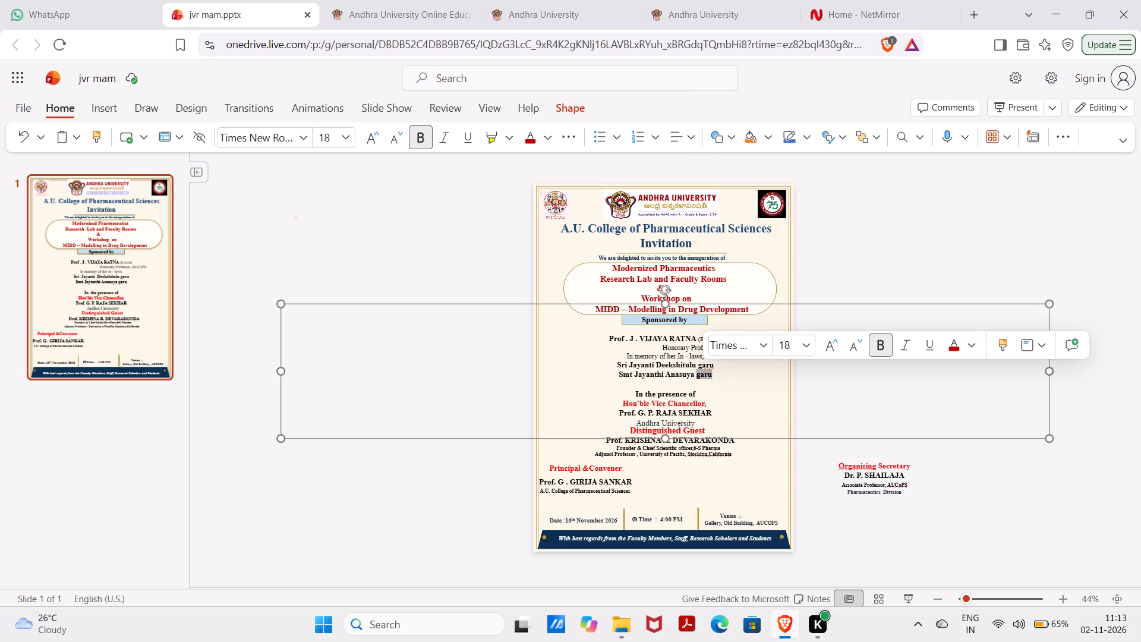
left_click(721, 385)
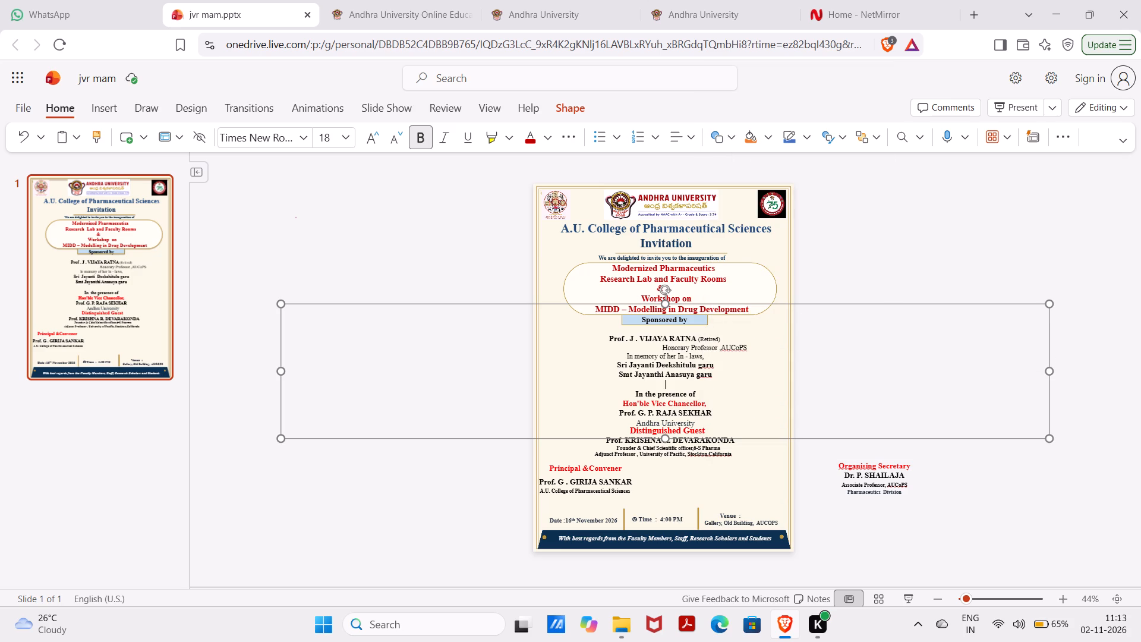
right_click(708, 370)
right_click(708, 370)
Replace the space and full stop after "Honorary Professor" with a comma before "AUCoPS".
left_click(721, 350)
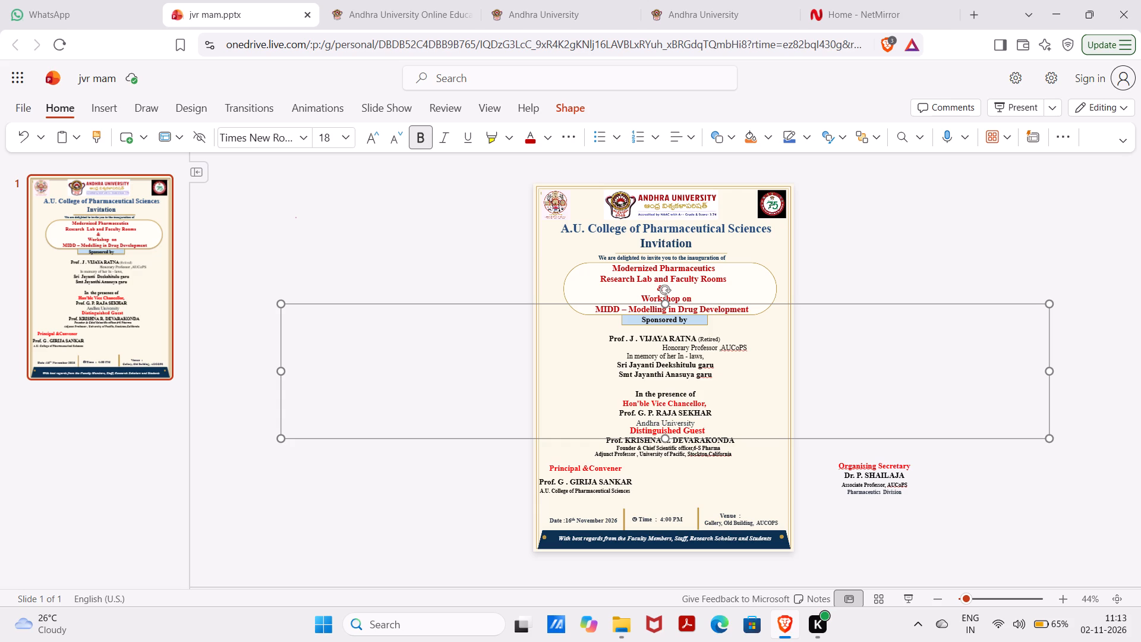
key("BackSpace")
key("BackSpace")
type(",")
Insert a space between the comma and "AUCoPS" in the Honorary Professor line.
key("space")
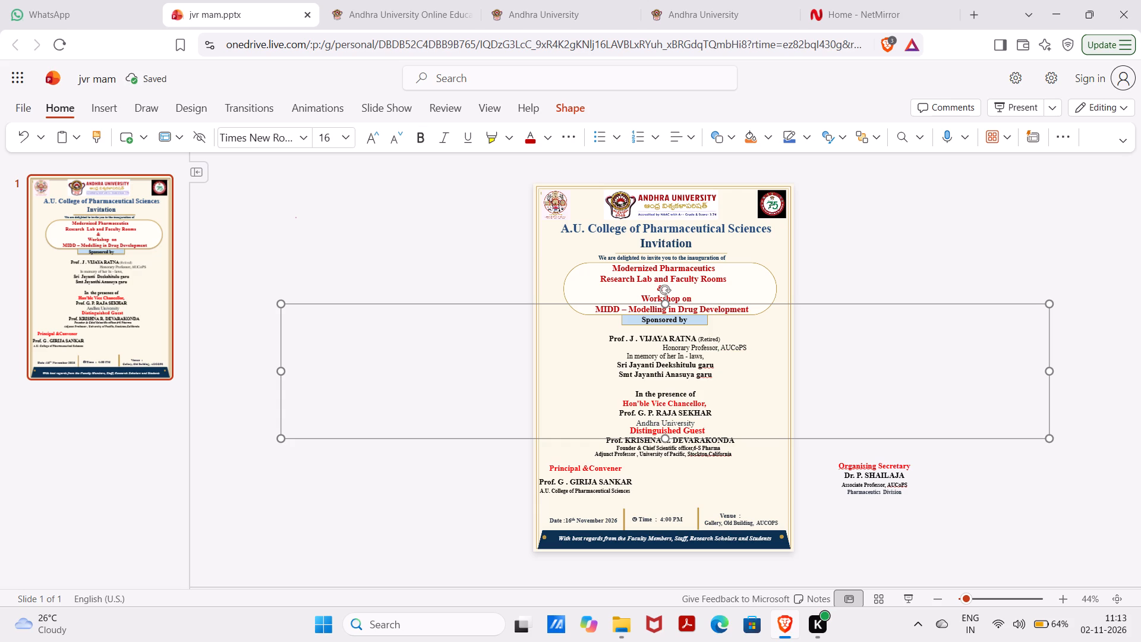
Check the spelling options for "garu" in the second in-law's name line.
left_click_drag(713, 376, 696, 376)
left_click_drag(696, 376, 696, 376)
left_click(732, 393)
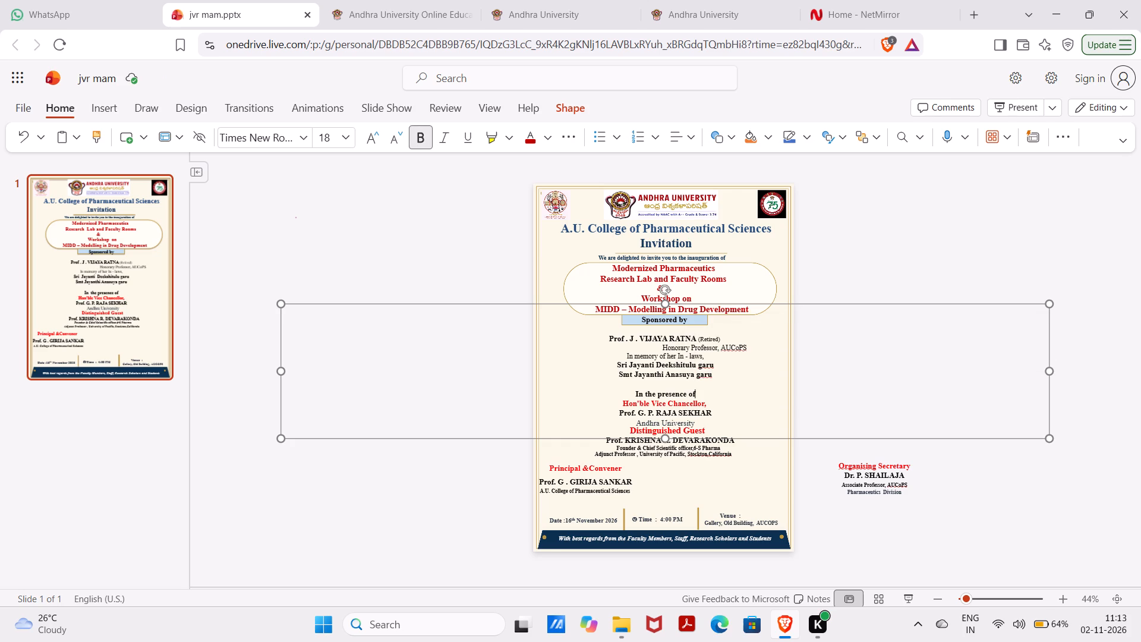
right_click(708, 376)
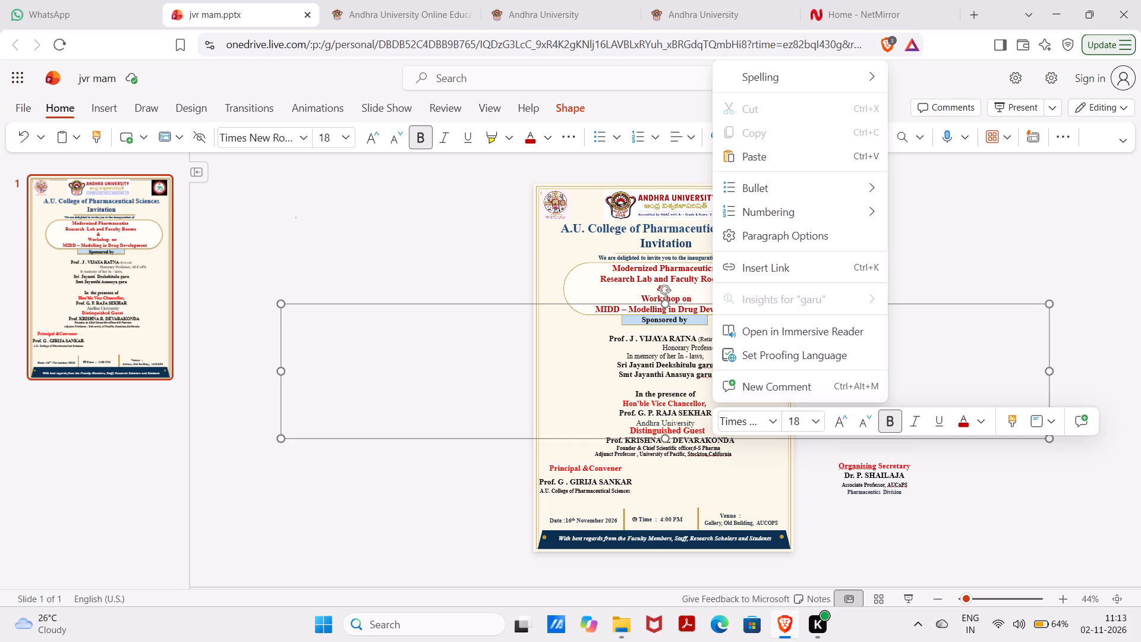
double_click(707, 374)
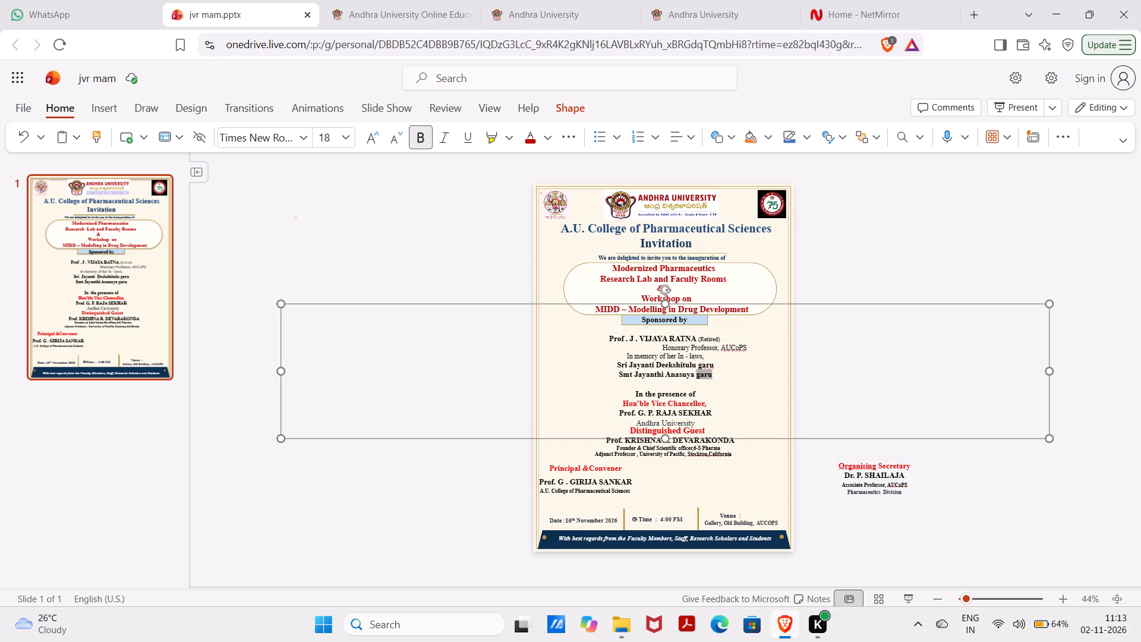
right_click(707, 374)
right_click(707, 374)
left_click(872, 254)
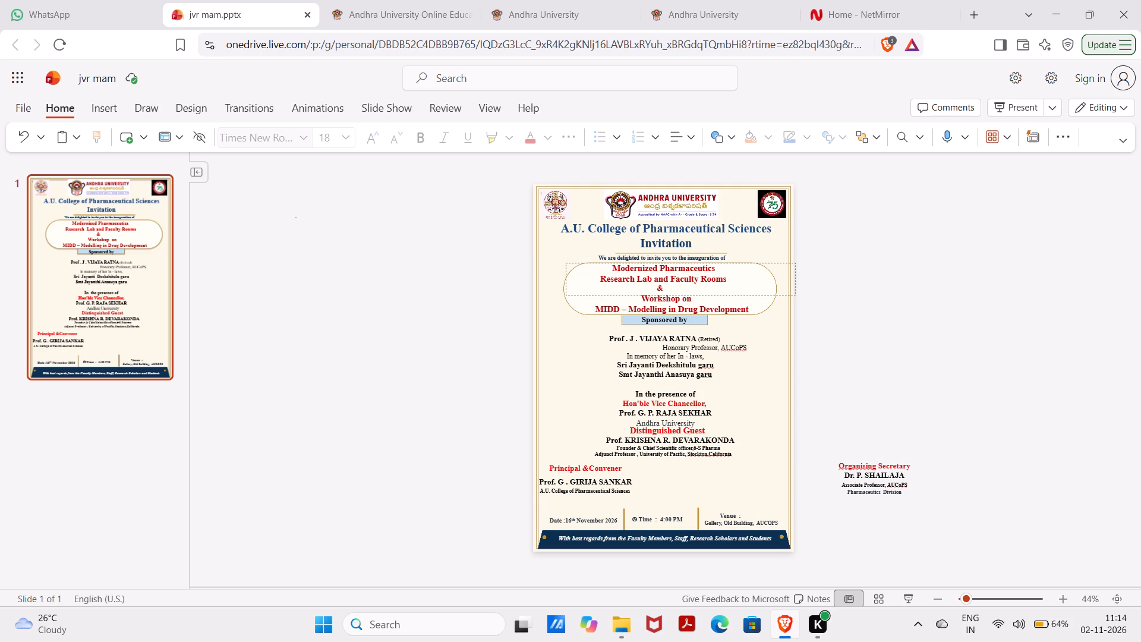
Widen the "We are delighted to invite you to the inauguration of" text box to about 11.20 inches by extending its right edge.
left_click(632, 253)
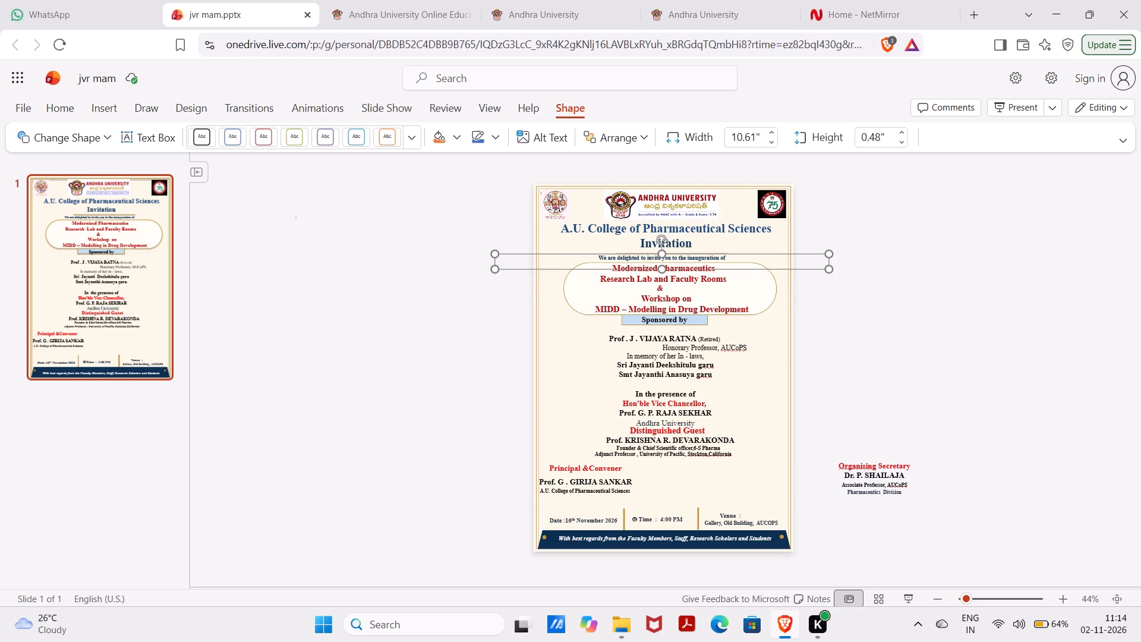
left_click_drag(493, 247, 711, 259)
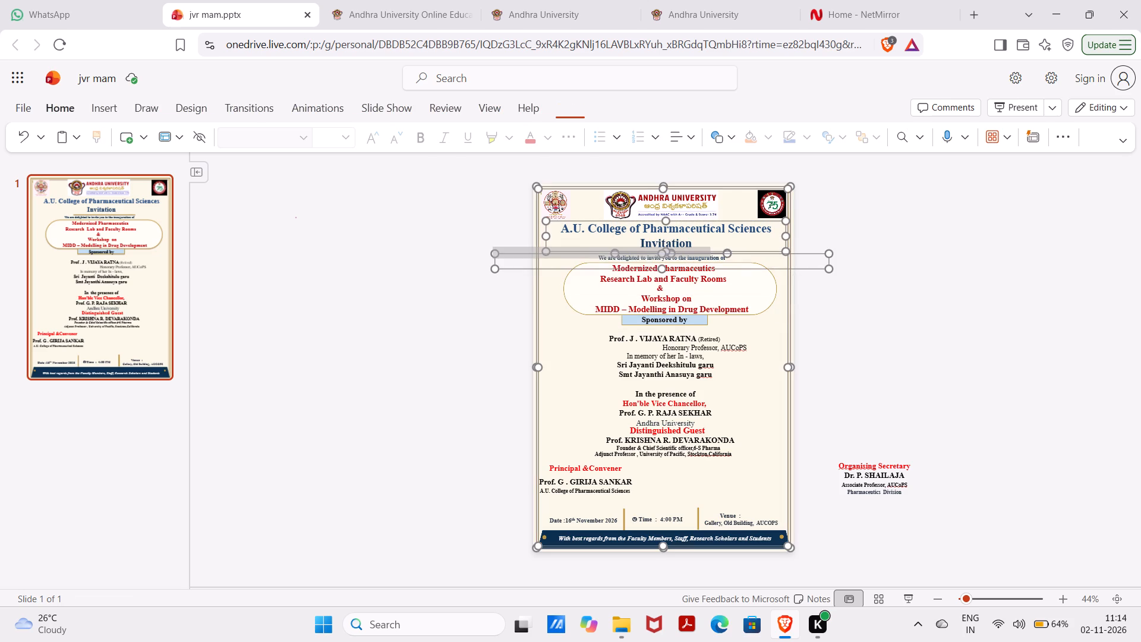
left_click_drag(711, 259, 712, 259)
left_click(910, 324)
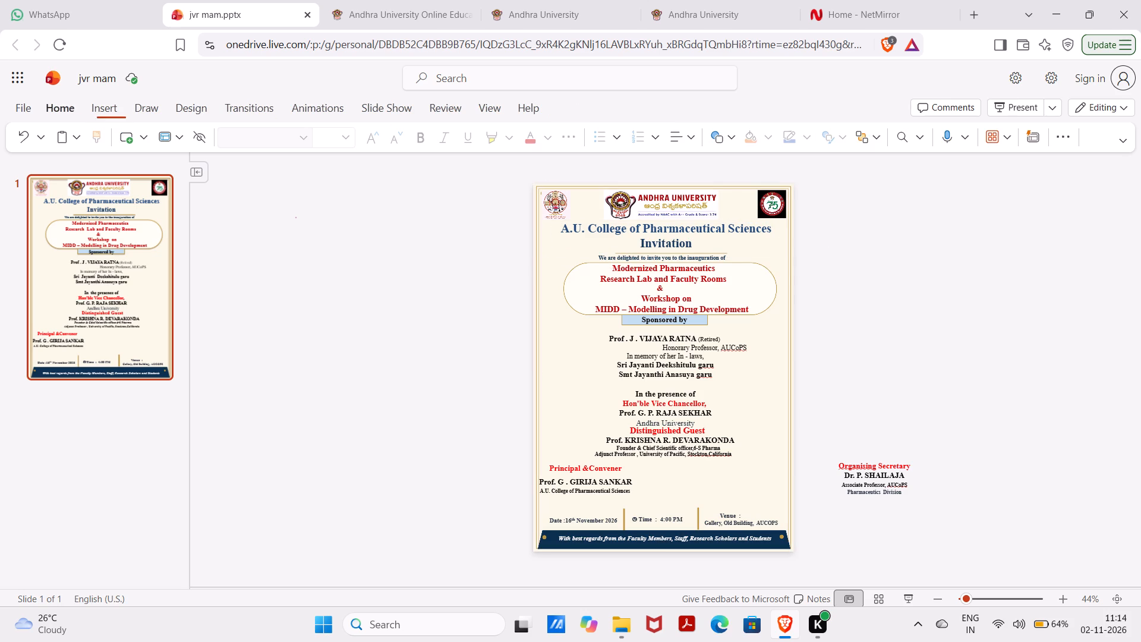
left_click(724, 255)
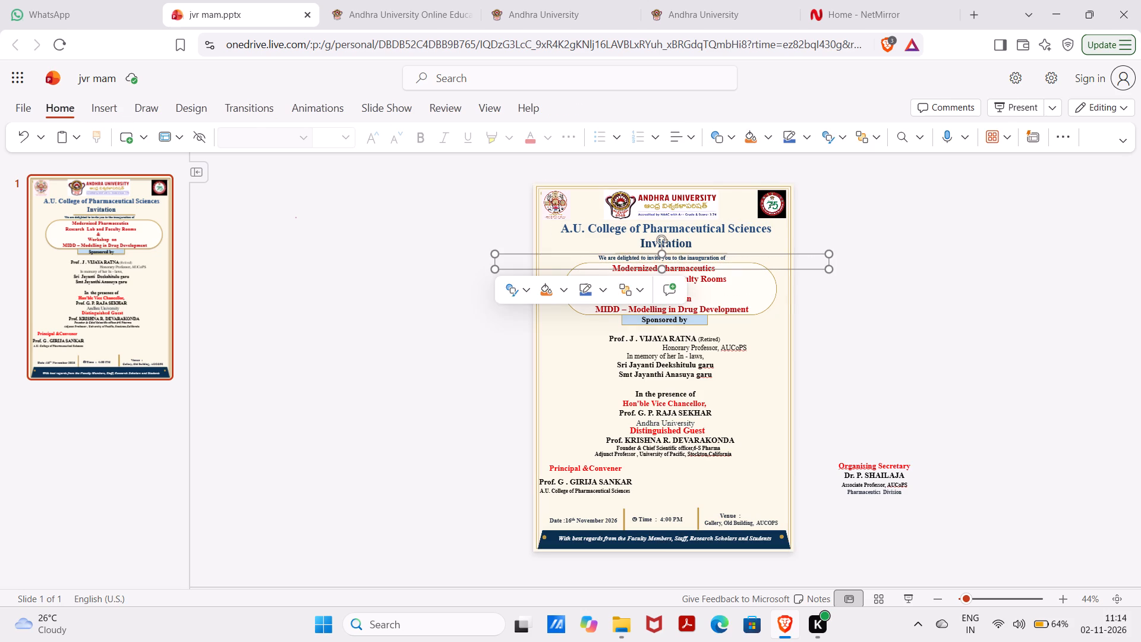
left_click_drag(830, 254, 841, 252)
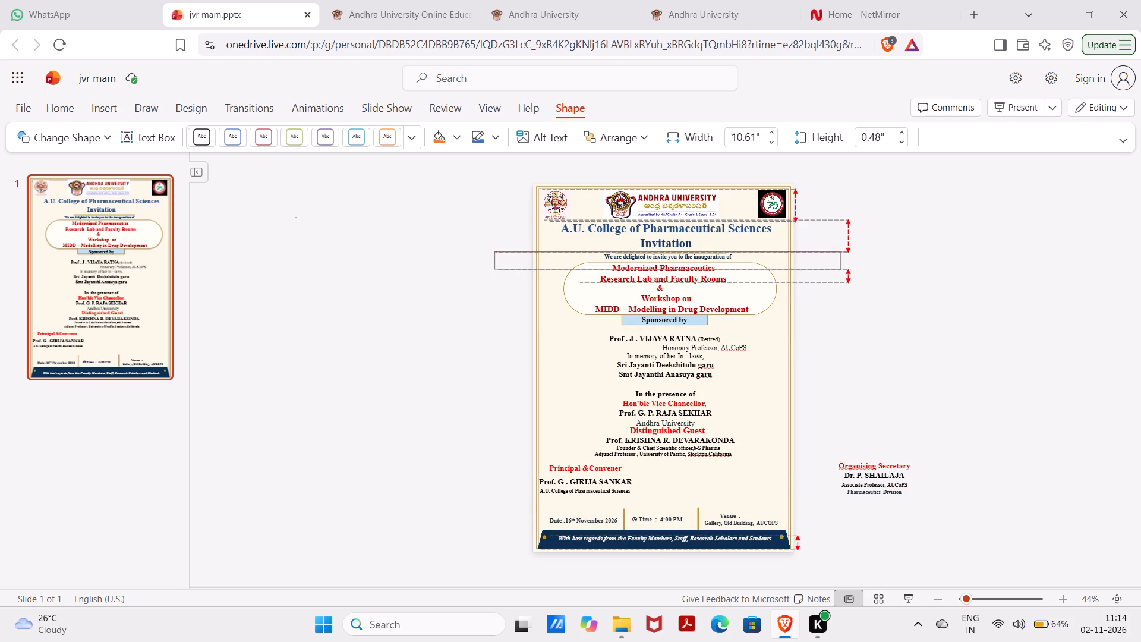
left_click_drag(841, 252, 846, 253)
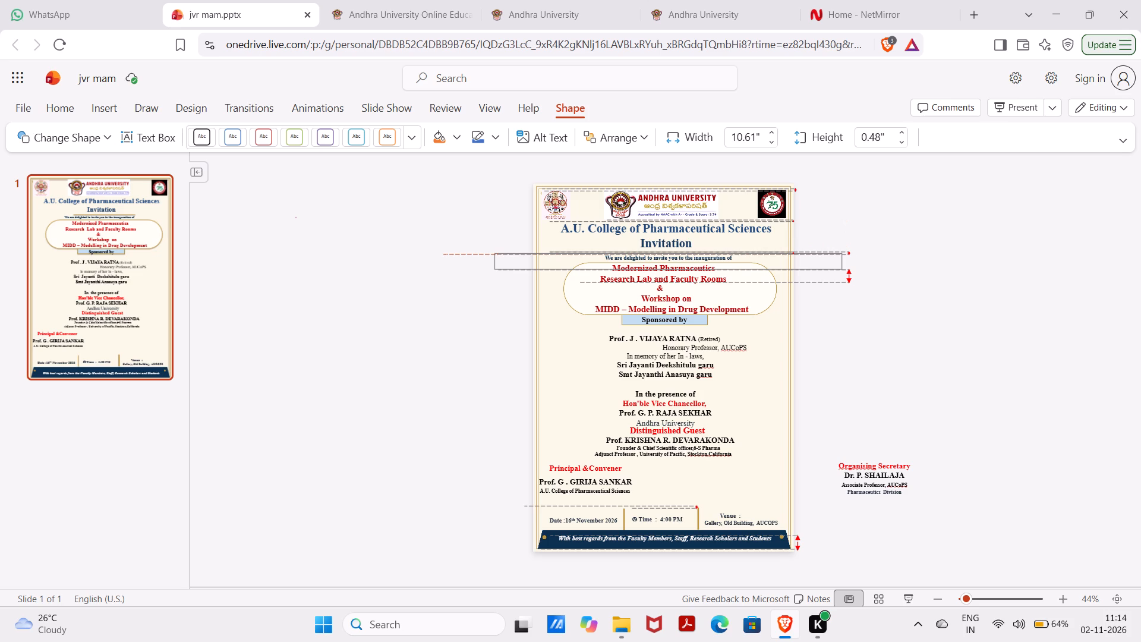
left_click_drag(846, 253, 849, 253)
left_click(899, 260)
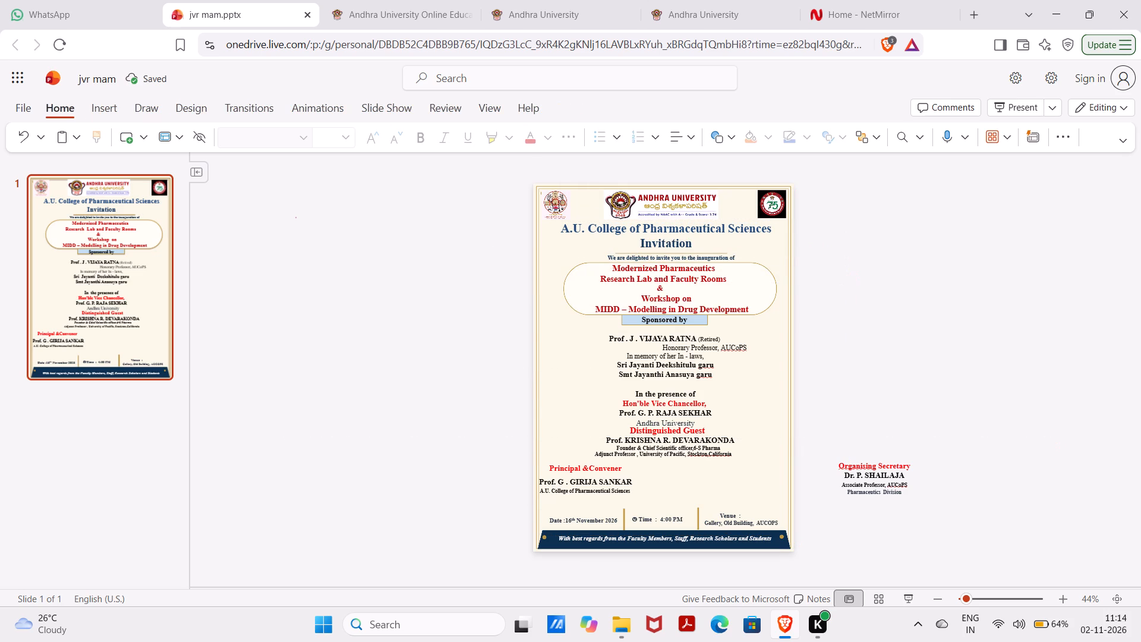
Shift the "Modernized Pharmaceutics" line to the right by inserting five spaces before it.
left_click(696, 275)
left_click(613, 269)
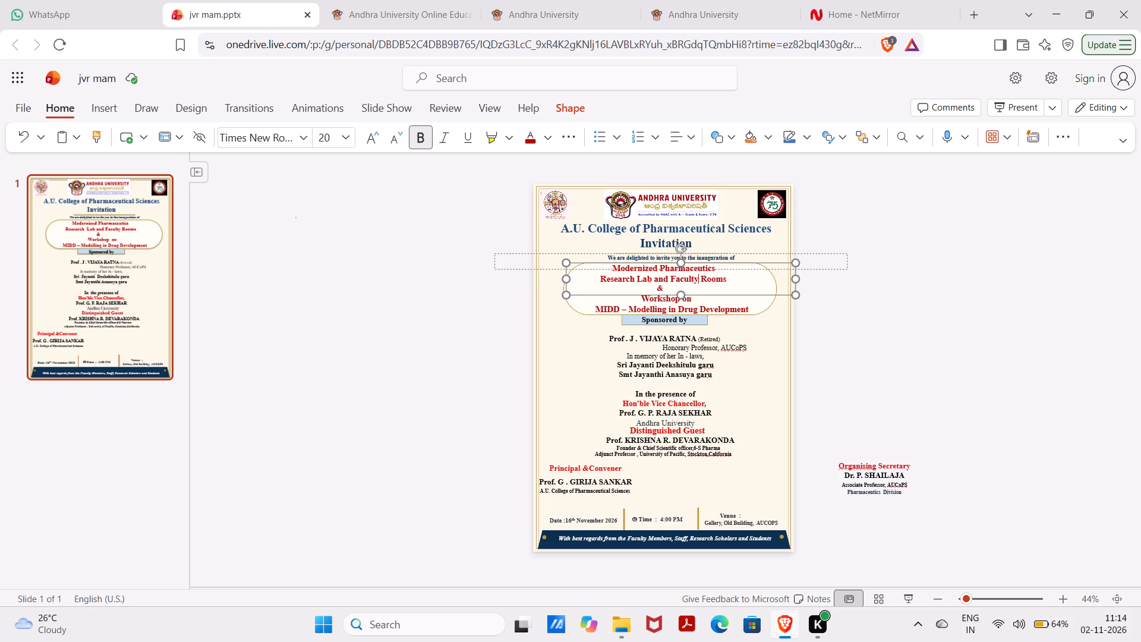
left_click(622, 268)
left_click(625, 280)
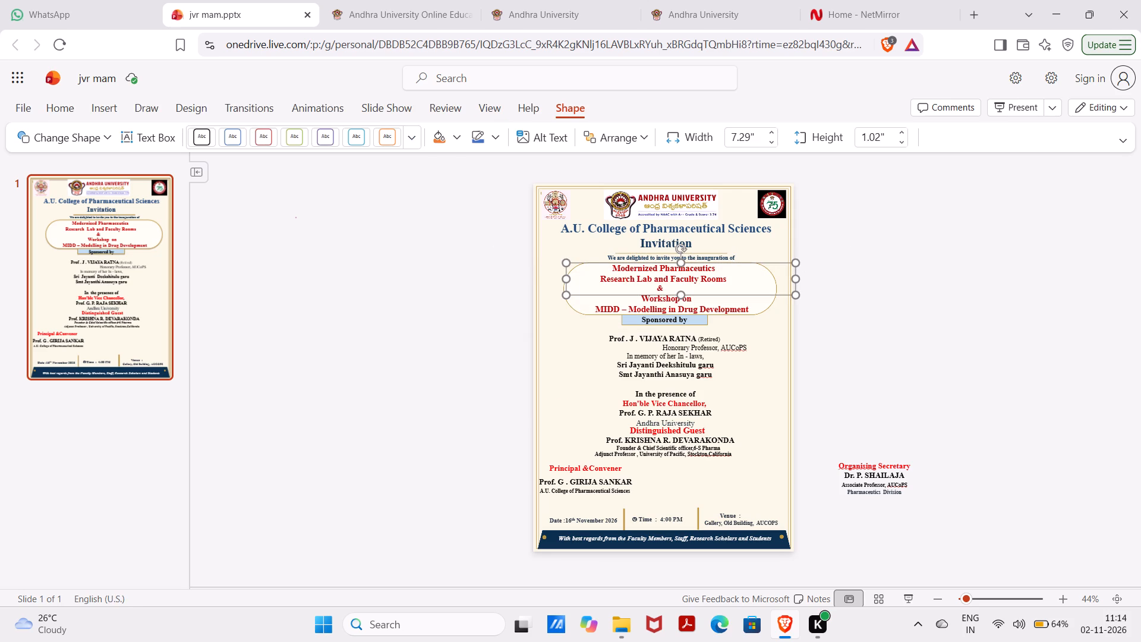
left_click(616, 273)
key("space")
key("space")
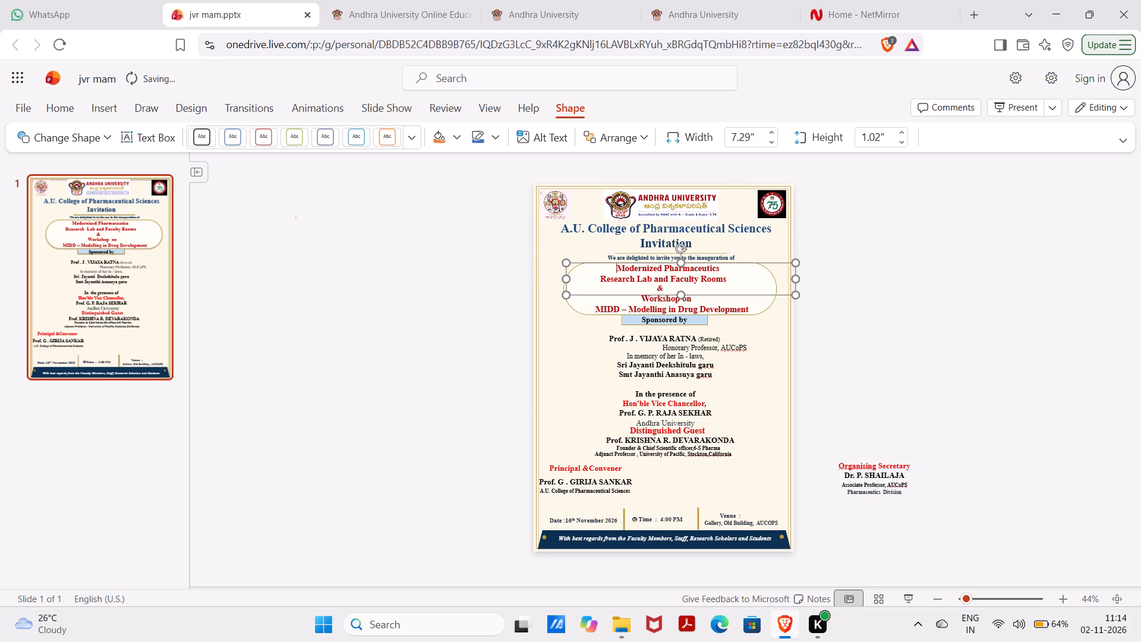
key("space")
key("space")
key("space")
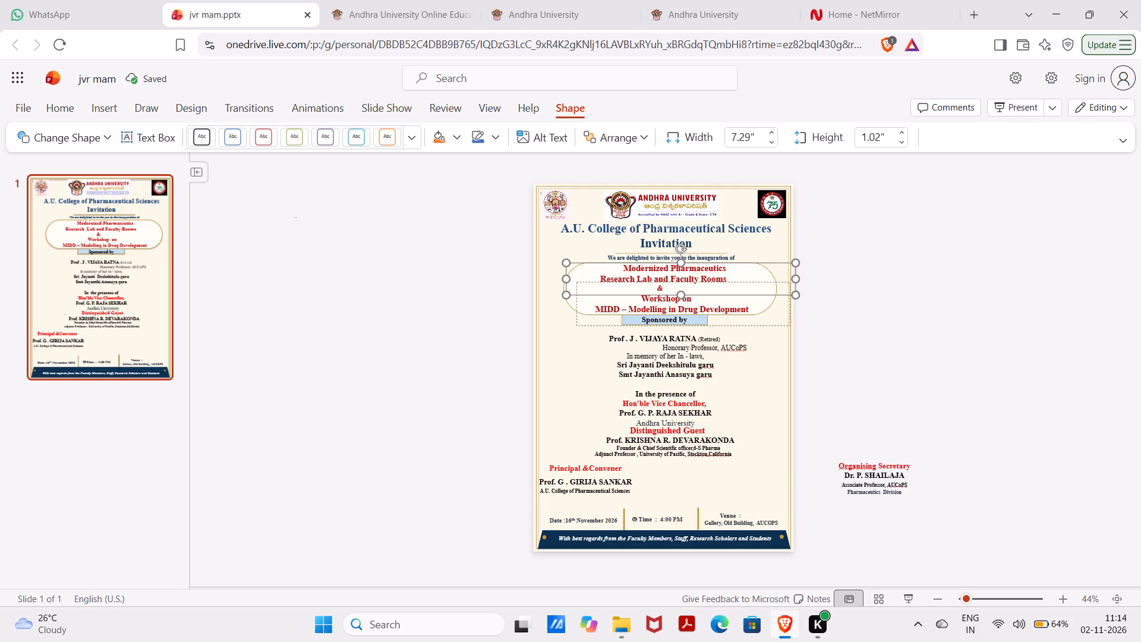
Shift the "Research Lab and Faculty Rooms" line to the right with five spaces before it.
left_click(602, 280)
key("space")
key("space")
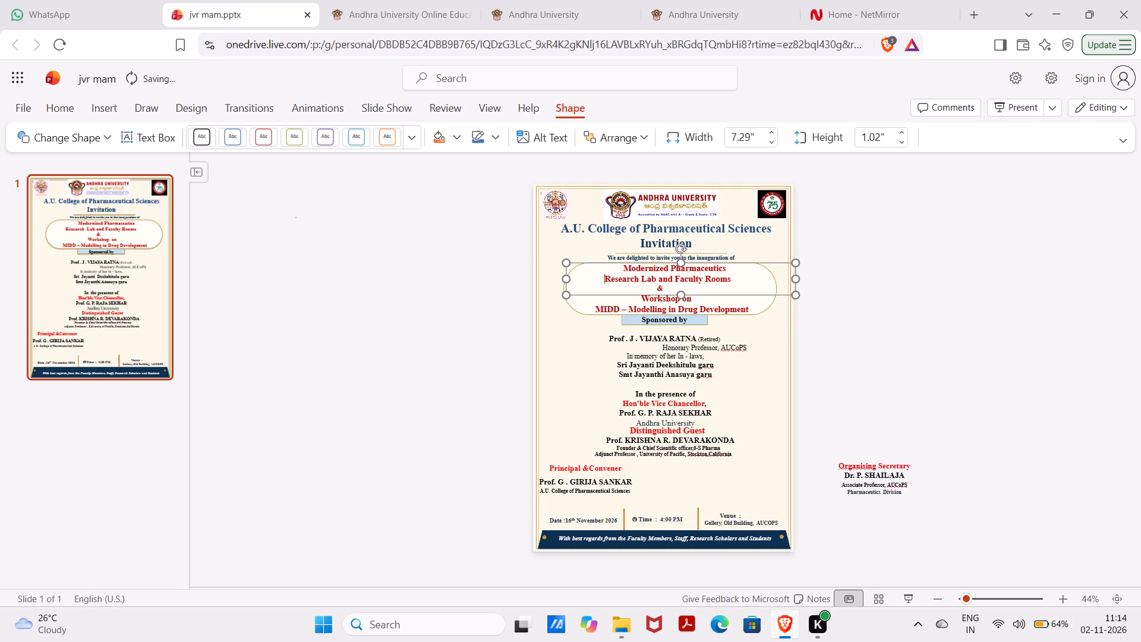
key("space")
key("space")
key("space")
key("space")
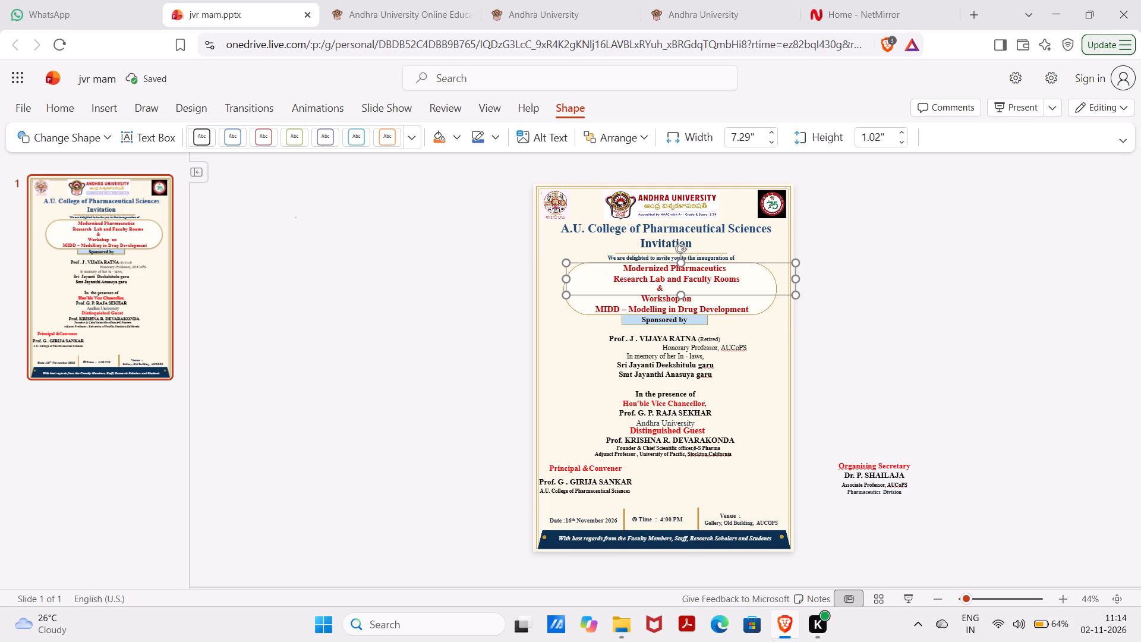
key("BackSpace")
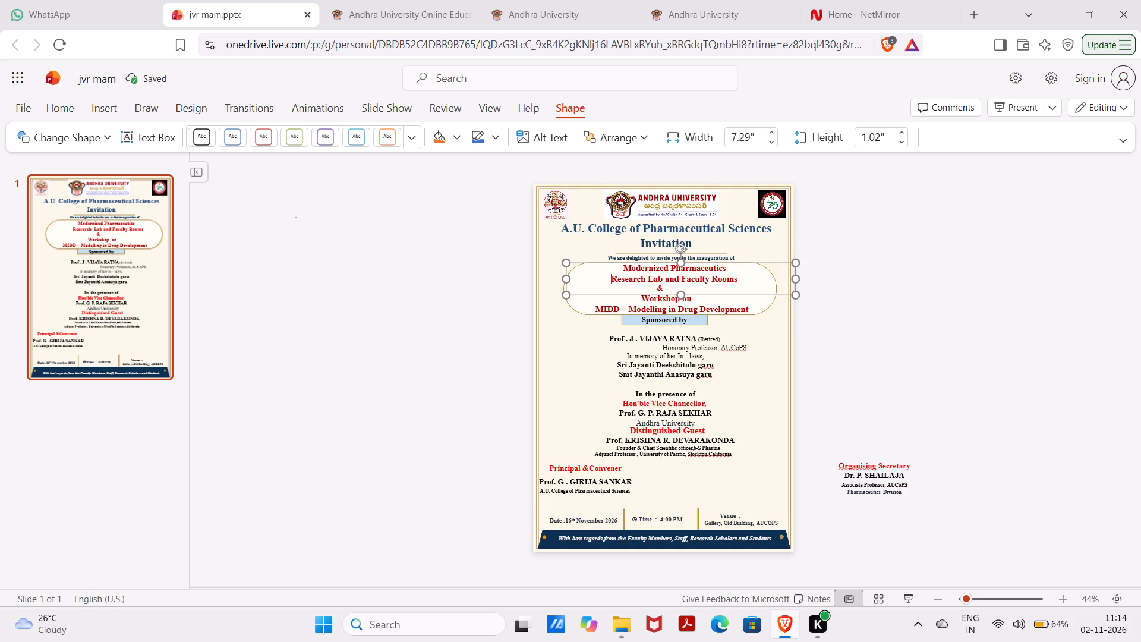
Shift the "&" above "Workshop on" to the right by inserting three spaces before it.
left_click(657, 292)
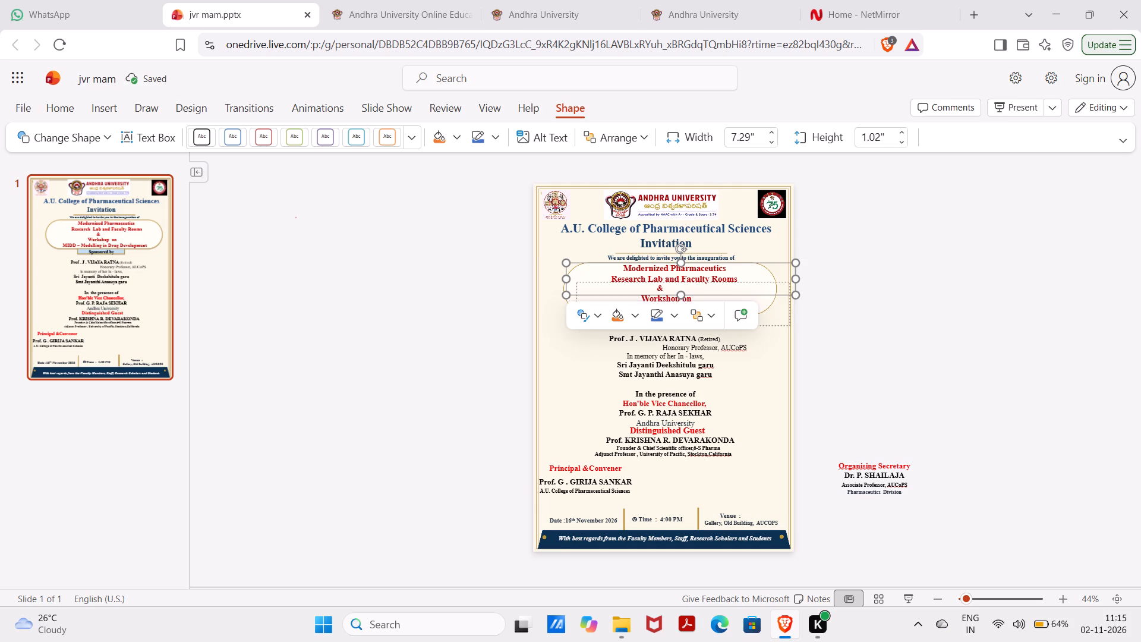
left_click(656, 288)
key("space")
key("space")
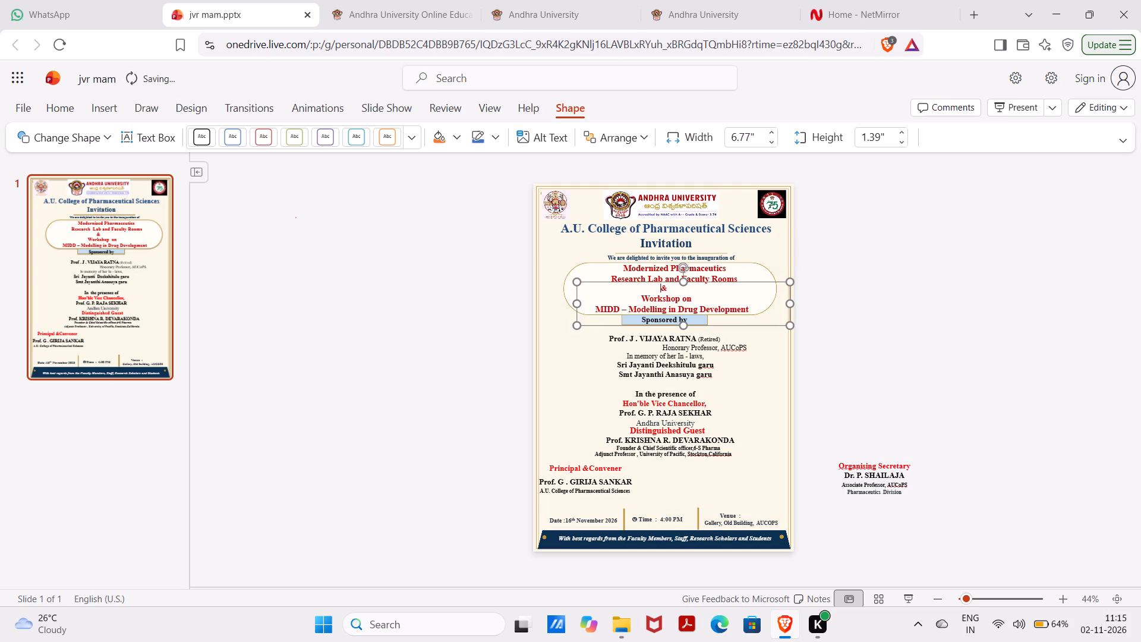
key("space")
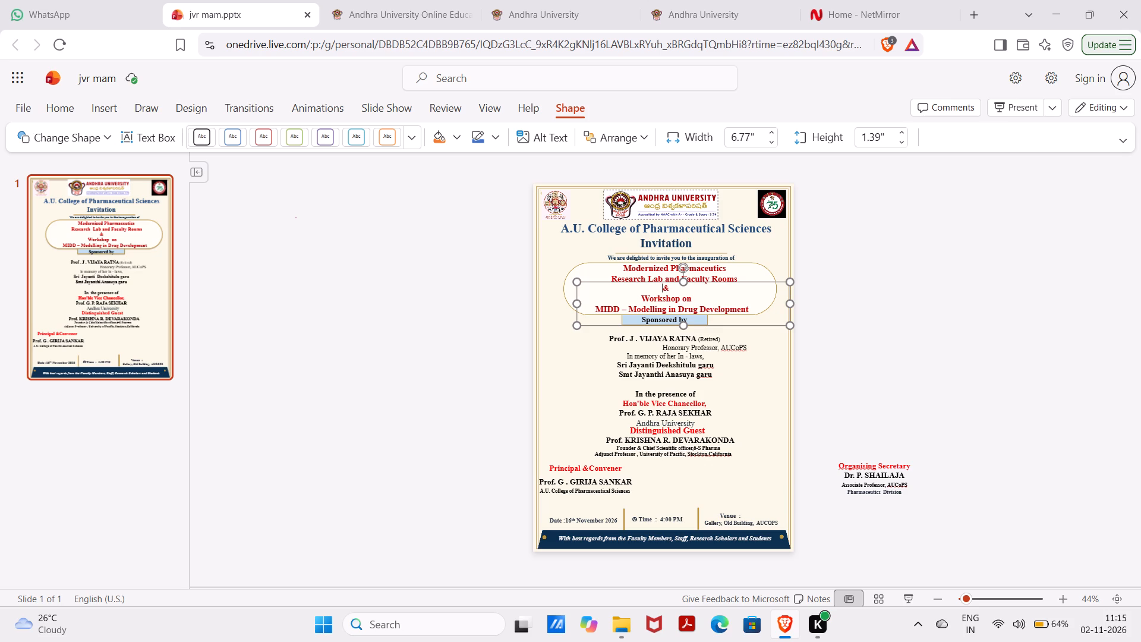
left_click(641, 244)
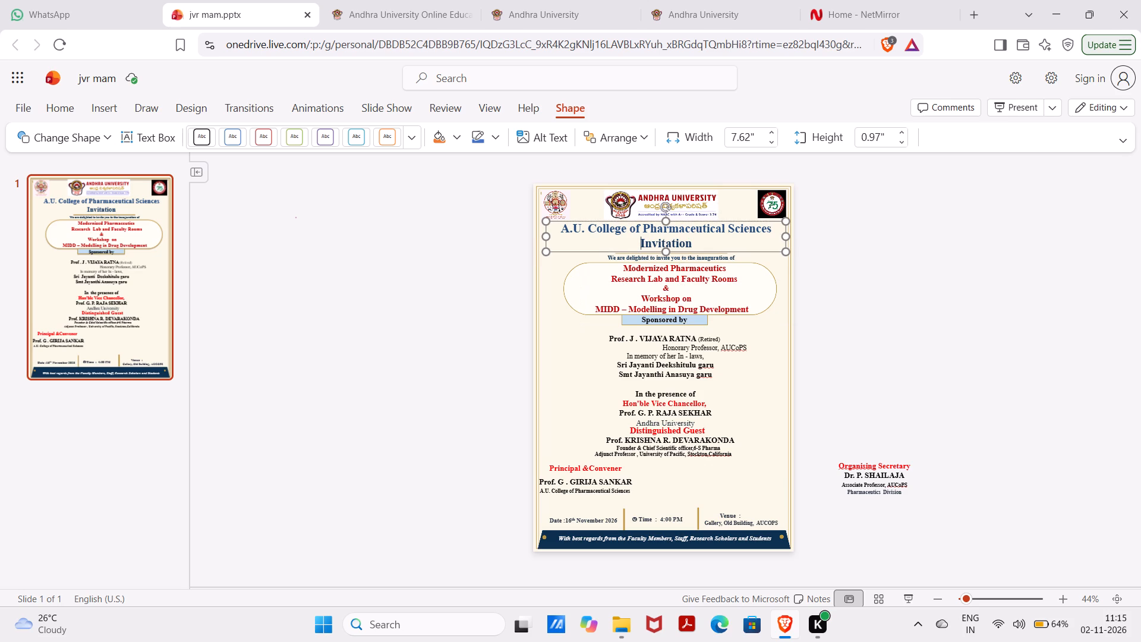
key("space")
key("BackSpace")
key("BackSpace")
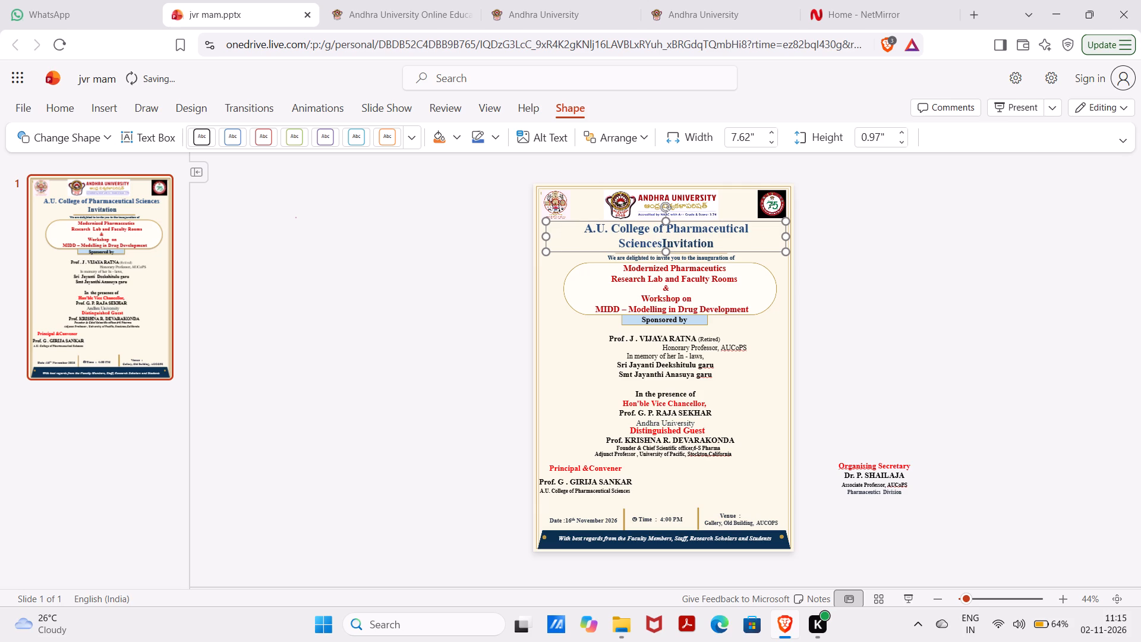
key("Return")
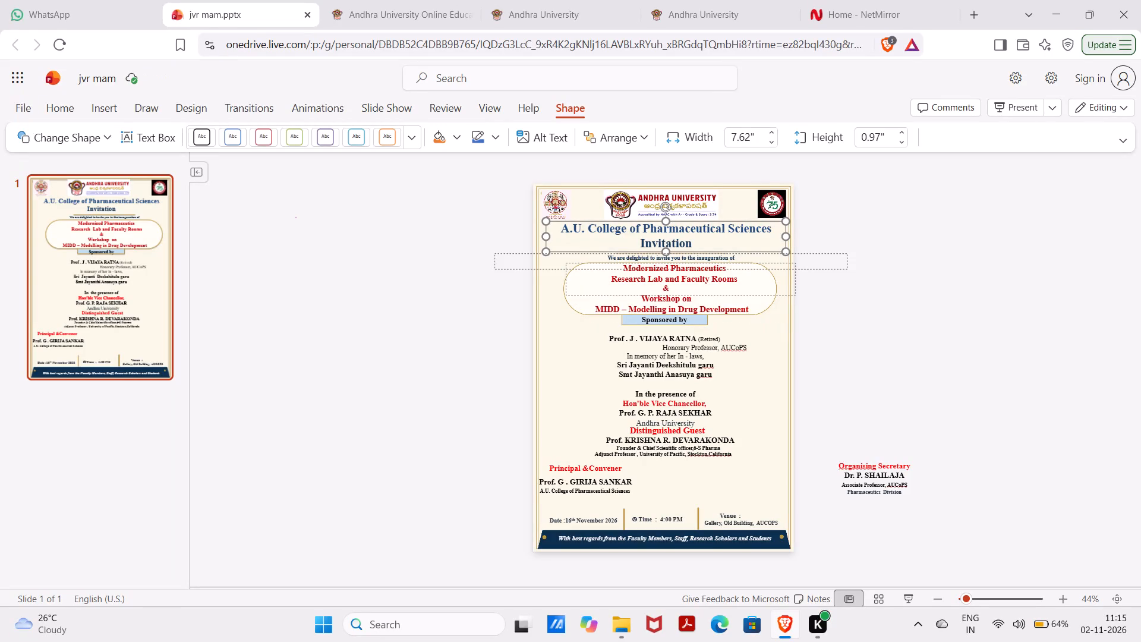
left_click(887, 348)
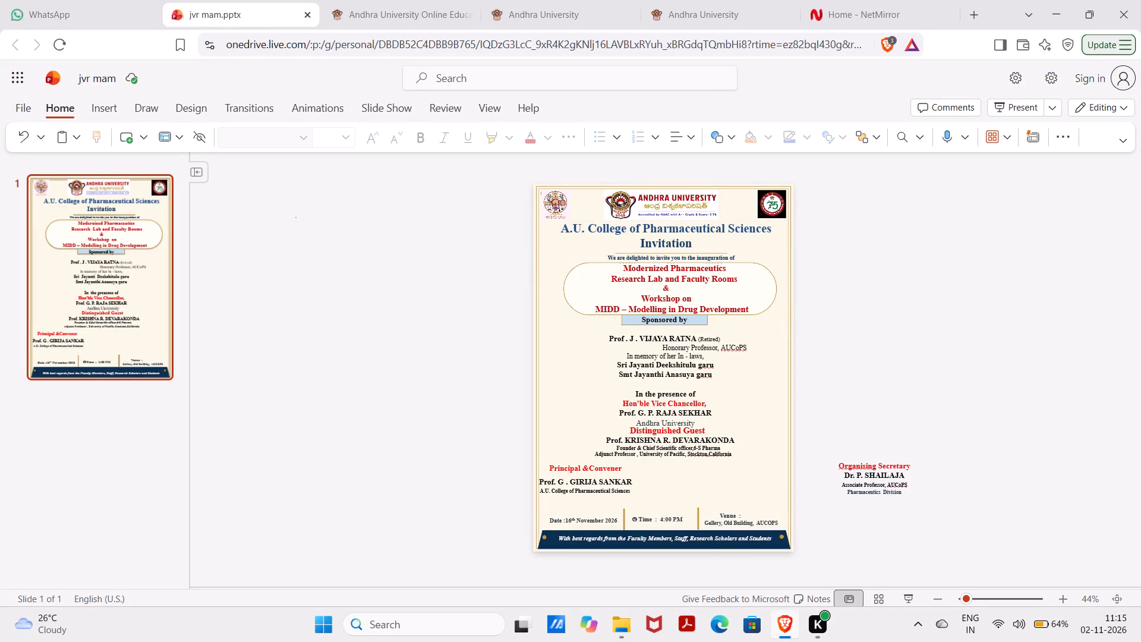
Narrow the "We are delighted to invite you to the inauguration of" text box to about 0.71 inches, leaving it beyond the slide's left edge.
left_click(718, 258)
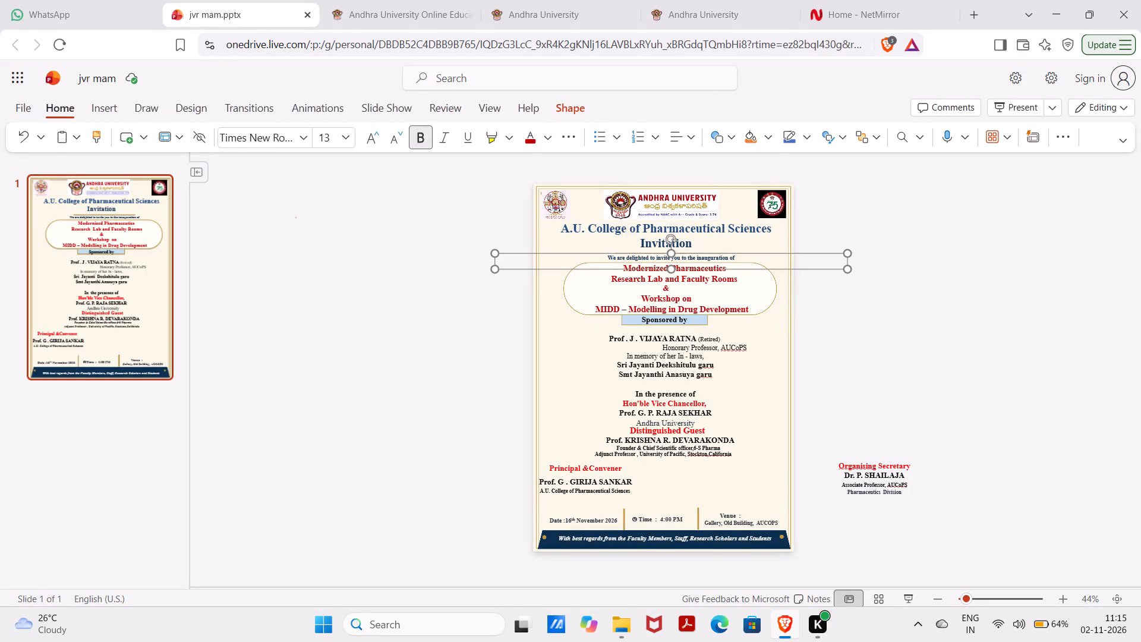
left_click_drag(490, 251, 814, 248)
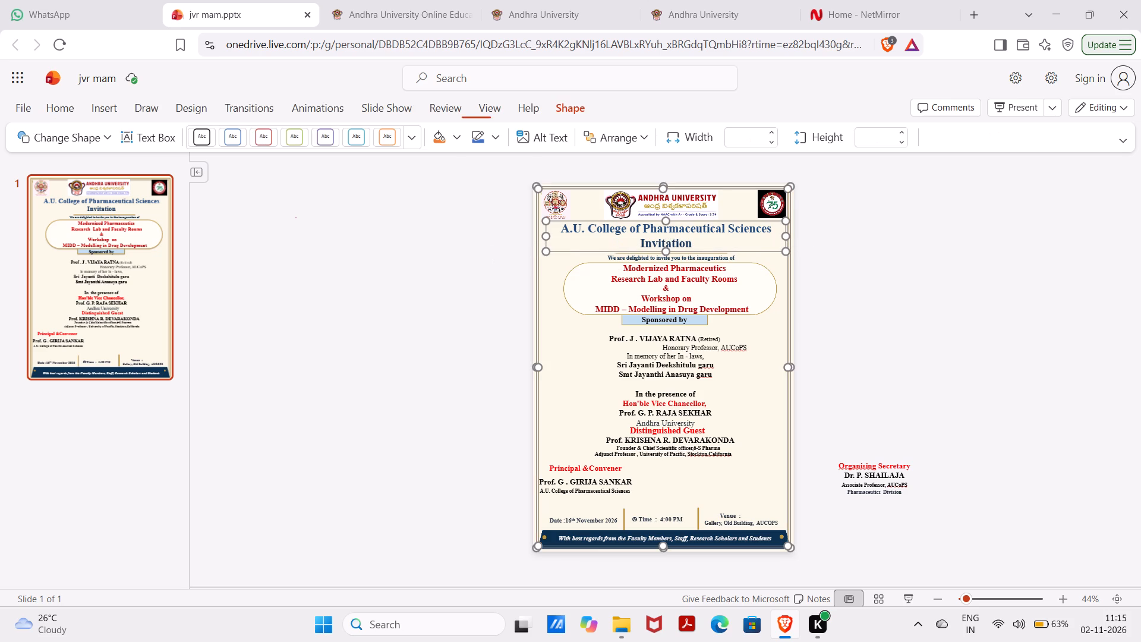
left_click(753, 257)
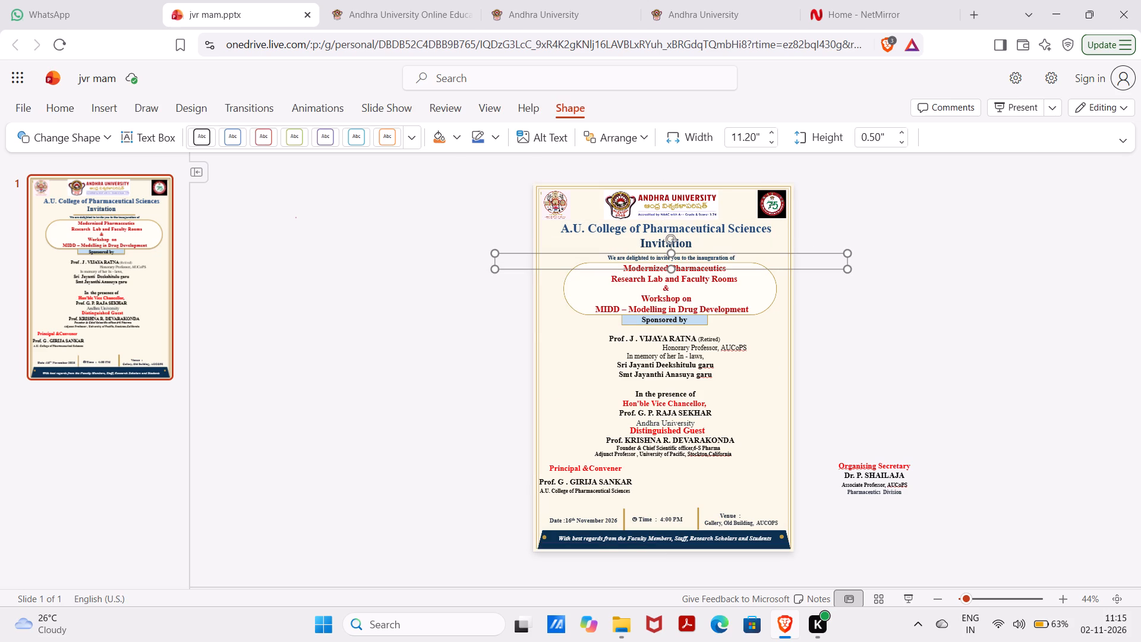
left_click(849, 267)
left_click_drag(846, 269, 476, 273)
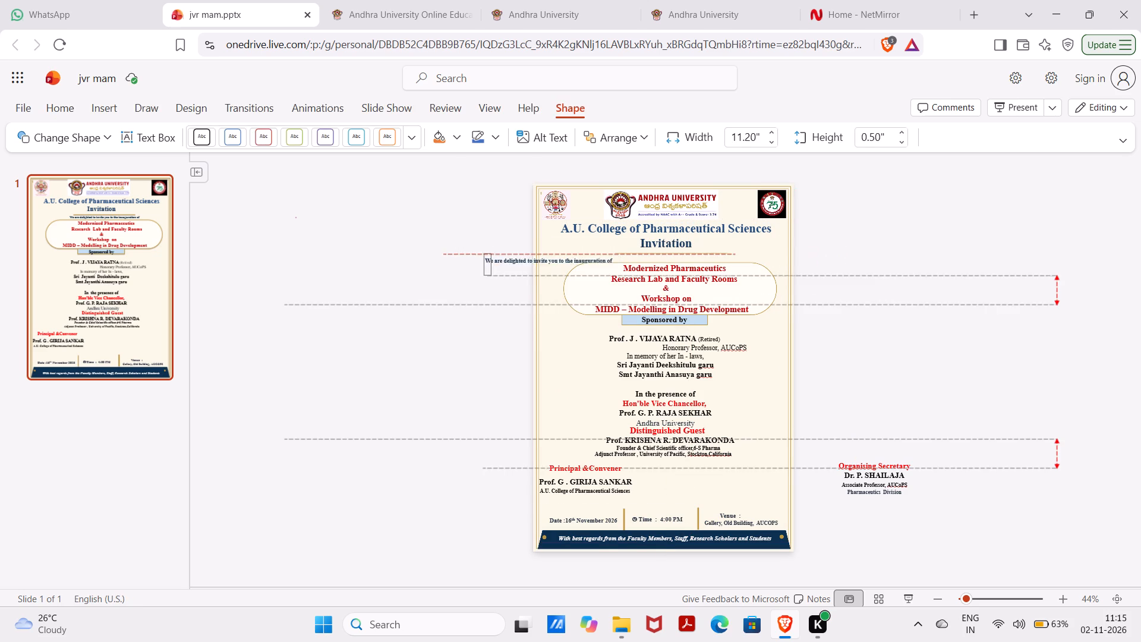
left_click_drag(476, 273, 471, 273)
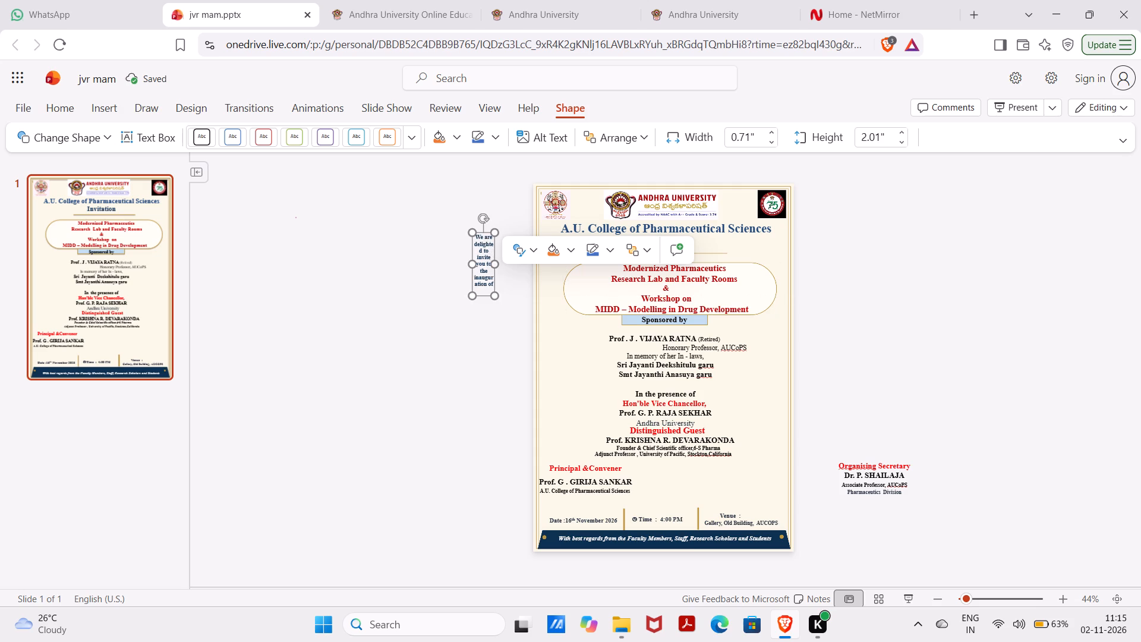
left_click(545, 290)
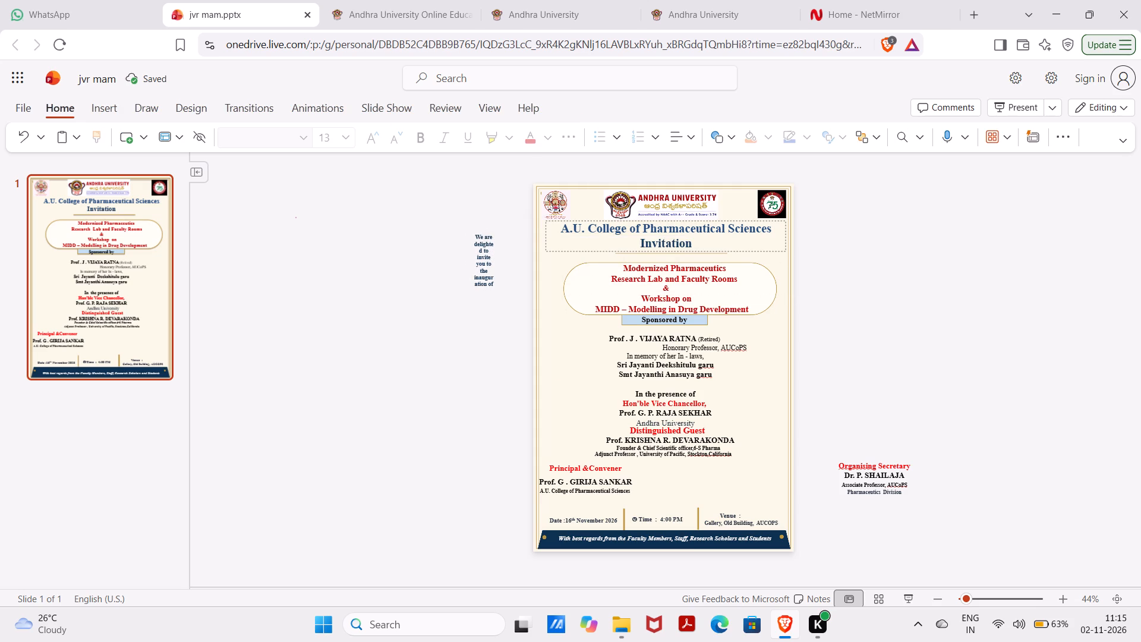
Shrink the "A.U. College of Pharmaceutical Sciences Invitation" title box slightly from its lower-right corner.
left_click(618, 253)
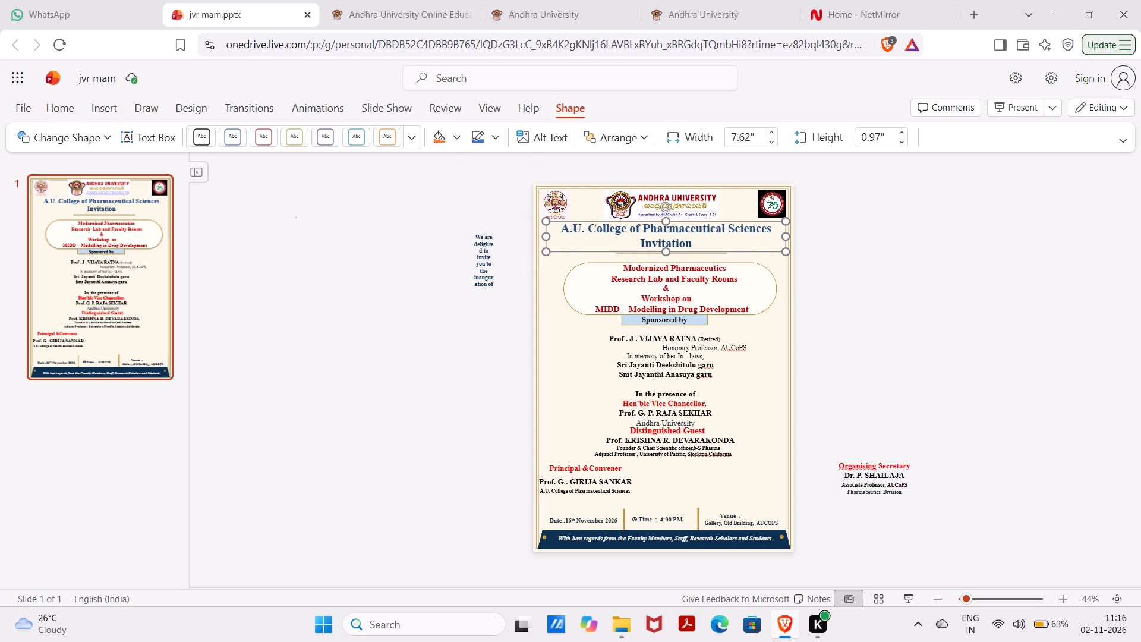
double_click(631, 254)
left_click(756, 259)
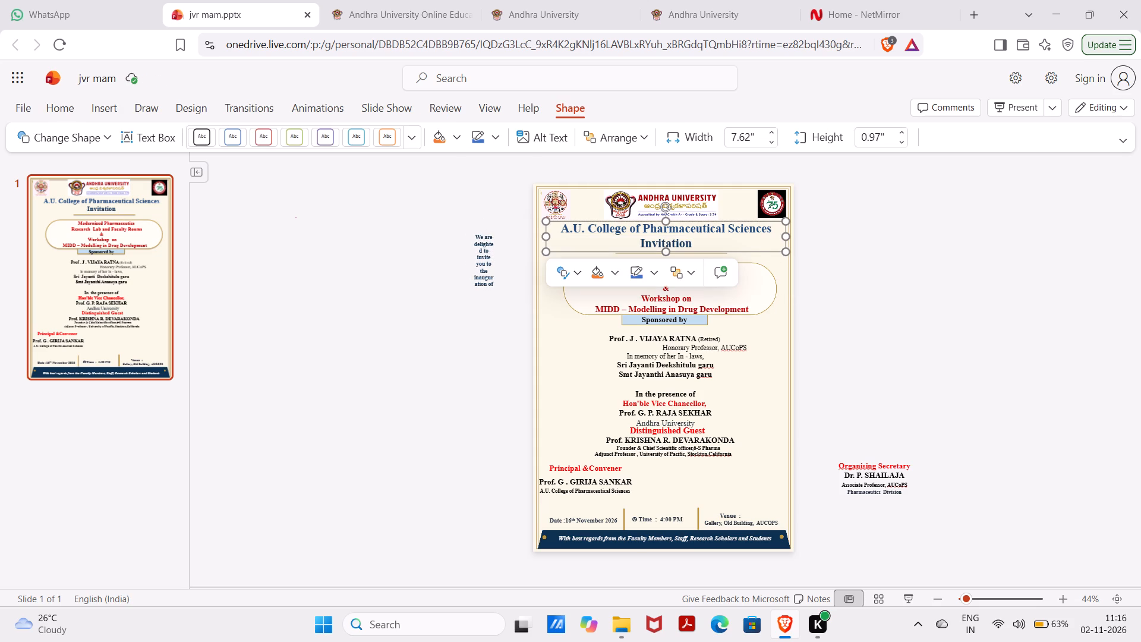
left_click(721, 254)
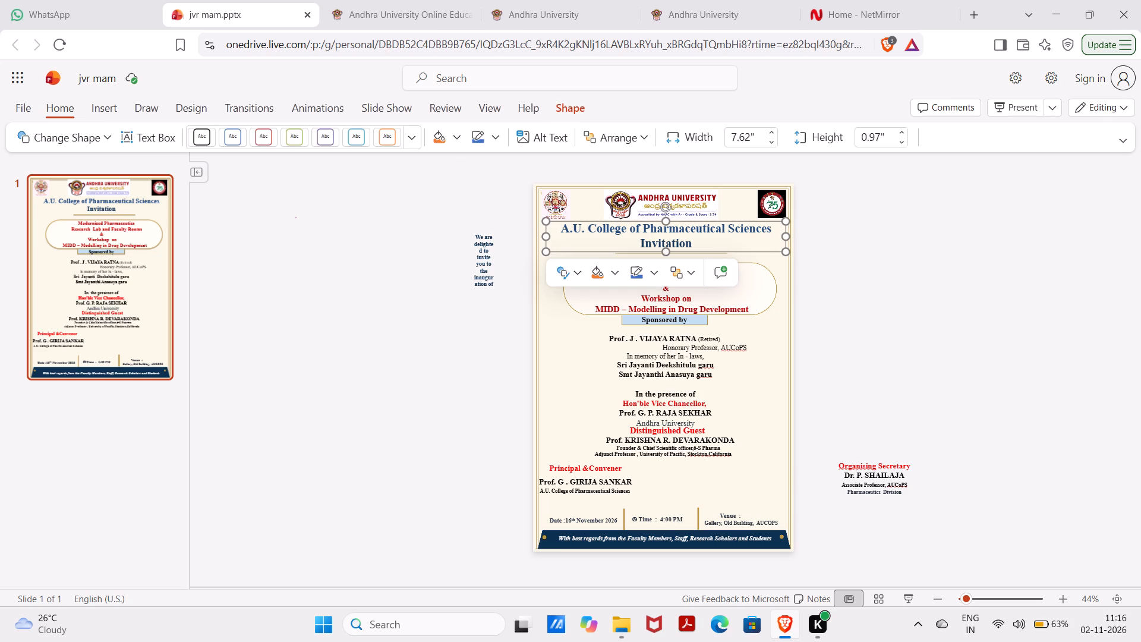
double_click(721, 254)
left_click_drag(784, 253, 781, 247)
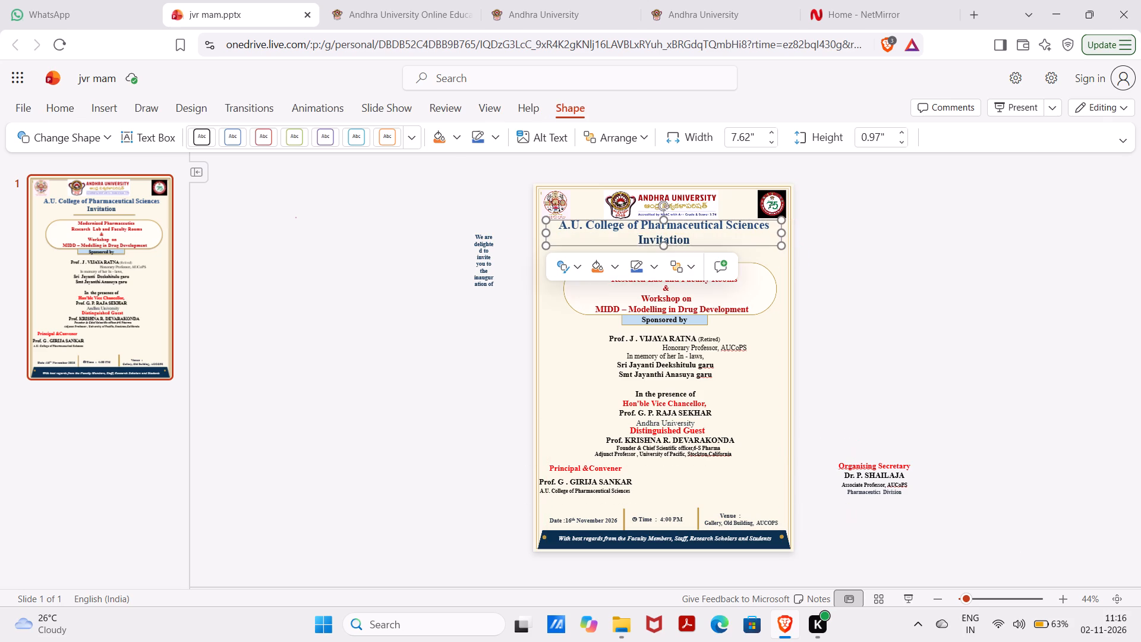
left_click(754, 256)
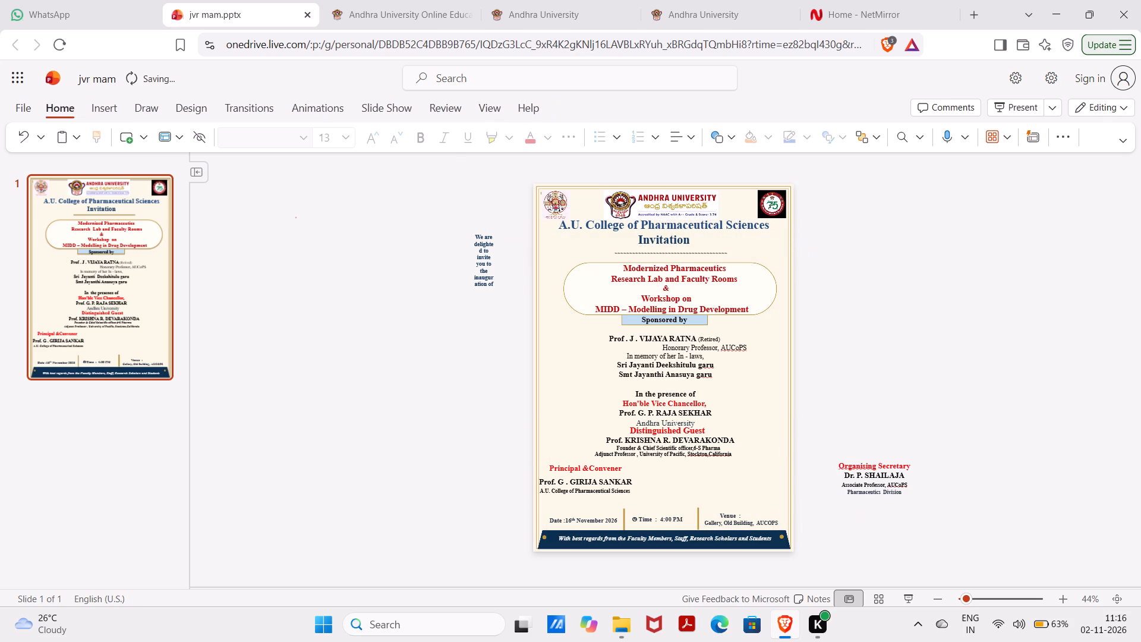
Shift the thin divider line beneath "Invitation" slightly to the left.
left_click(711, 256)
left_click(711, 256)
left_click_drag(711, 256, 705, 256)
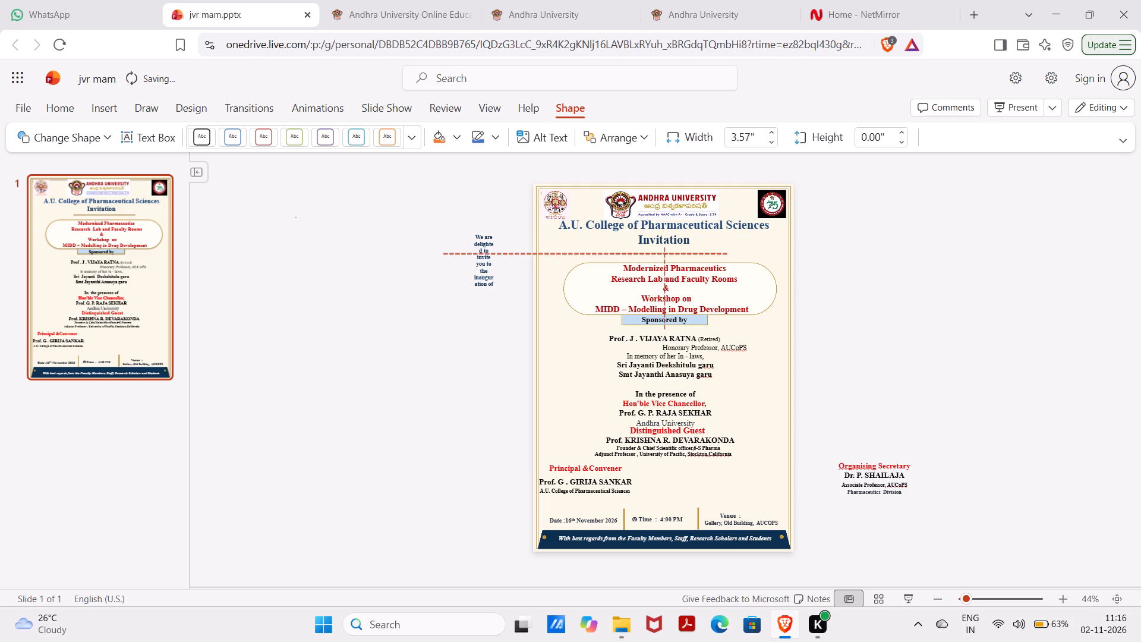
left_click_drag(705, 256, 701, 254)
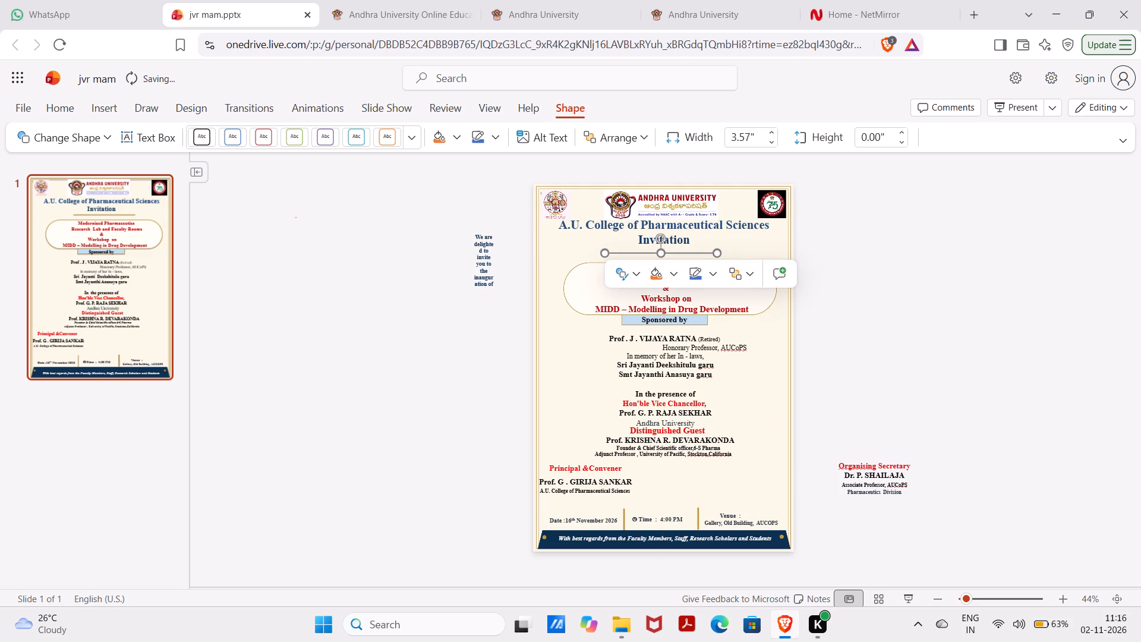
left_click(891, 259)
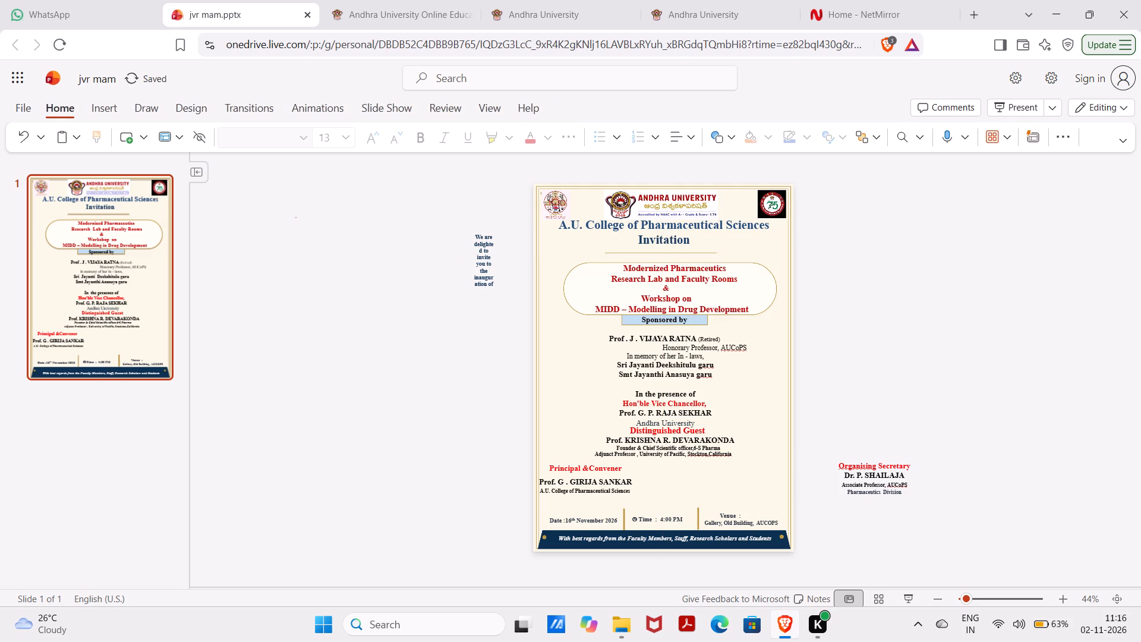
Move the black 75 logo slightly right, toward the slide's border.
left_click(767, 225)
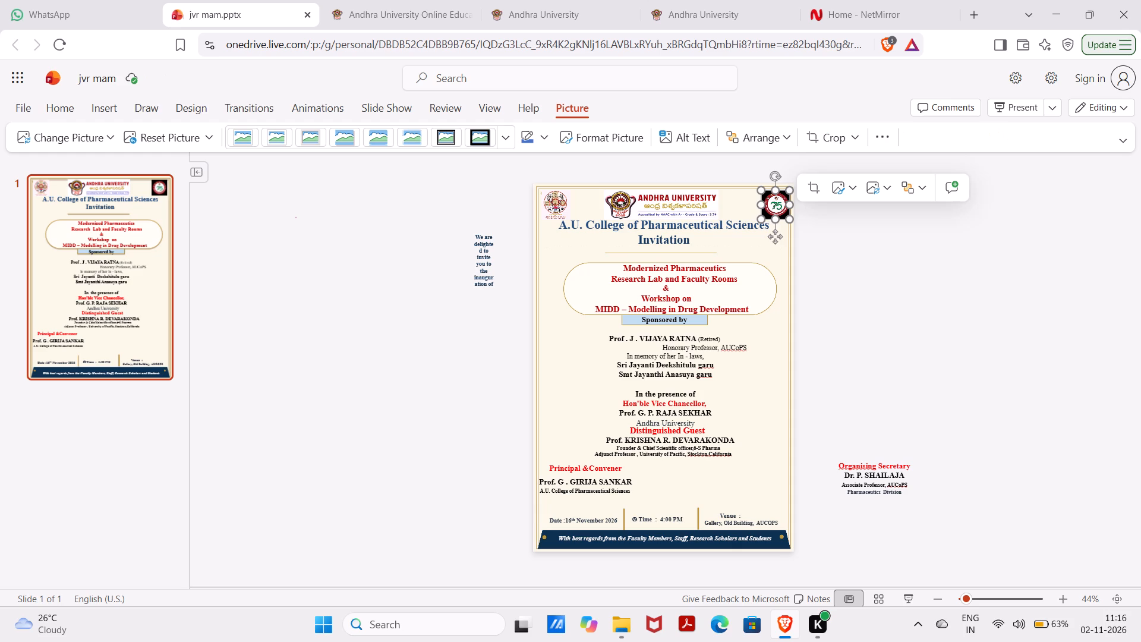
Enlarge the "A.U. College of Pharmaceutical Sciences Invitation" title box slightly from its lower-right corner, toward the slide's right border.
left_click(762, 242)
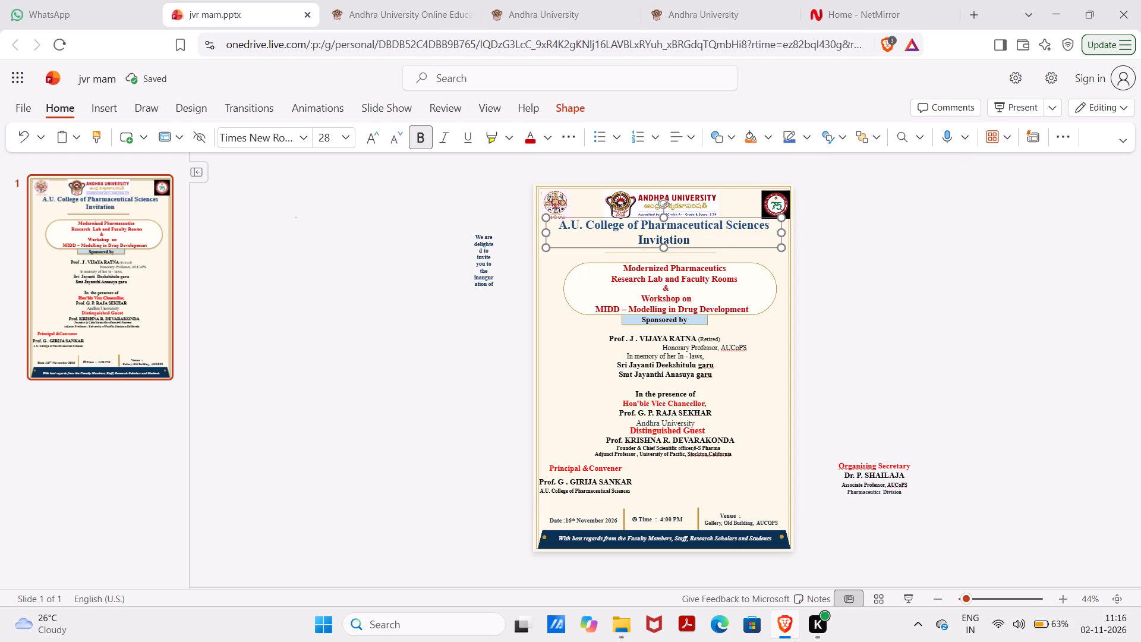
left_click(781, 245)
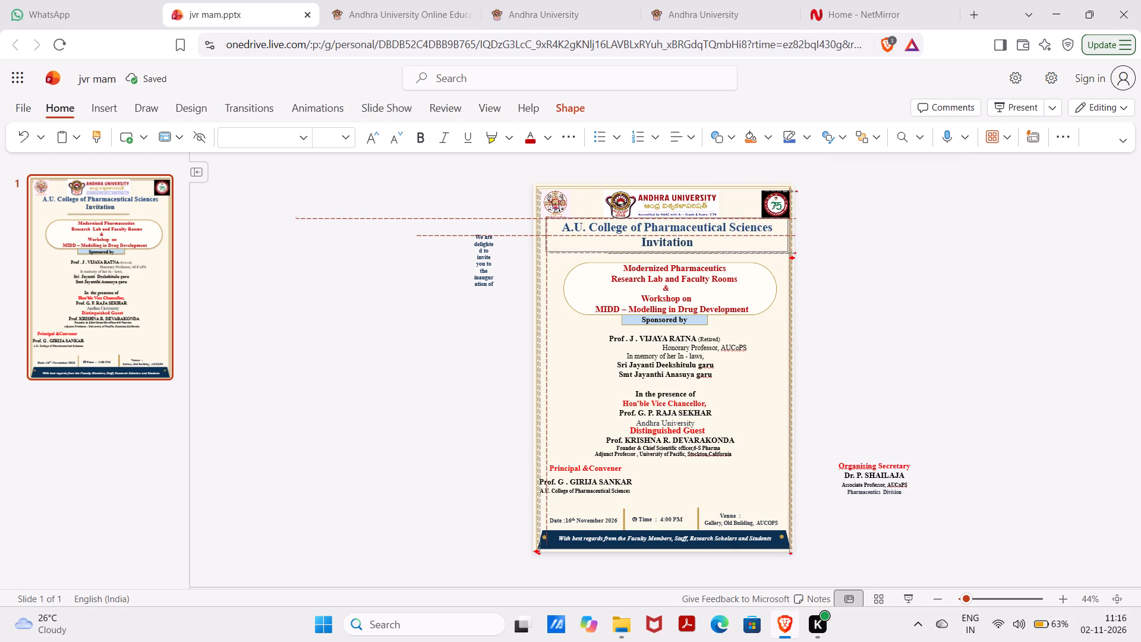
left_click(896, 262)
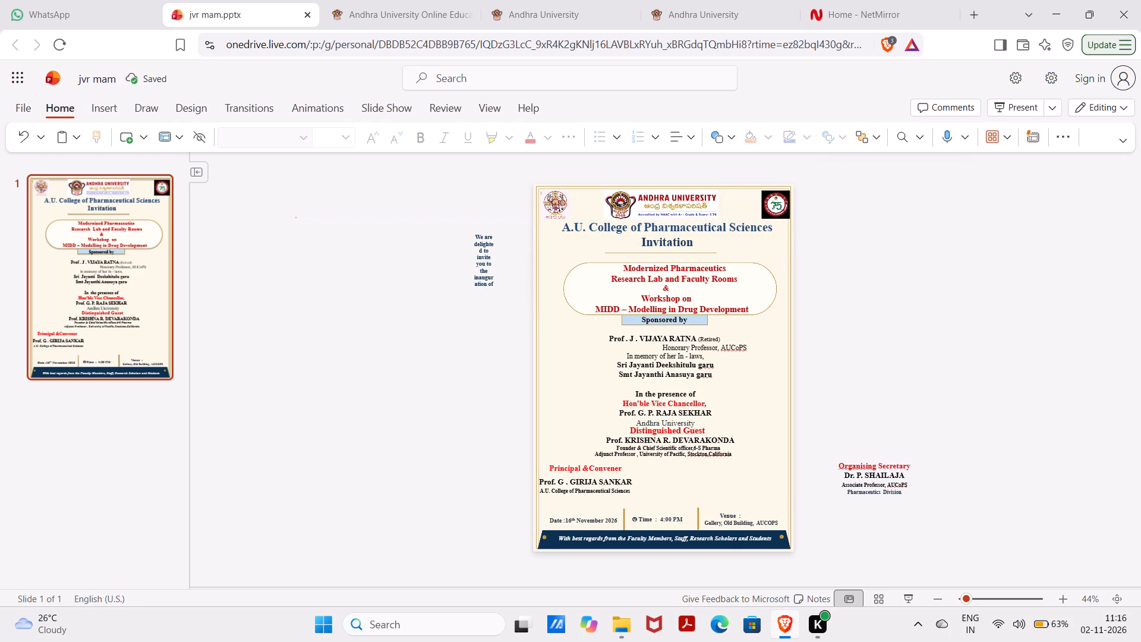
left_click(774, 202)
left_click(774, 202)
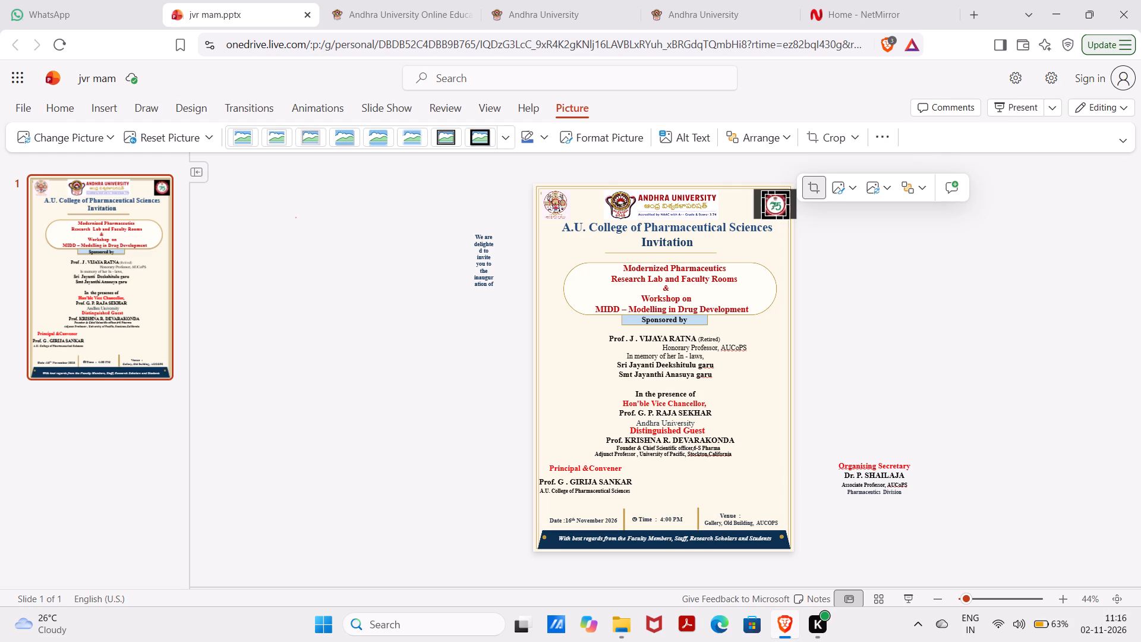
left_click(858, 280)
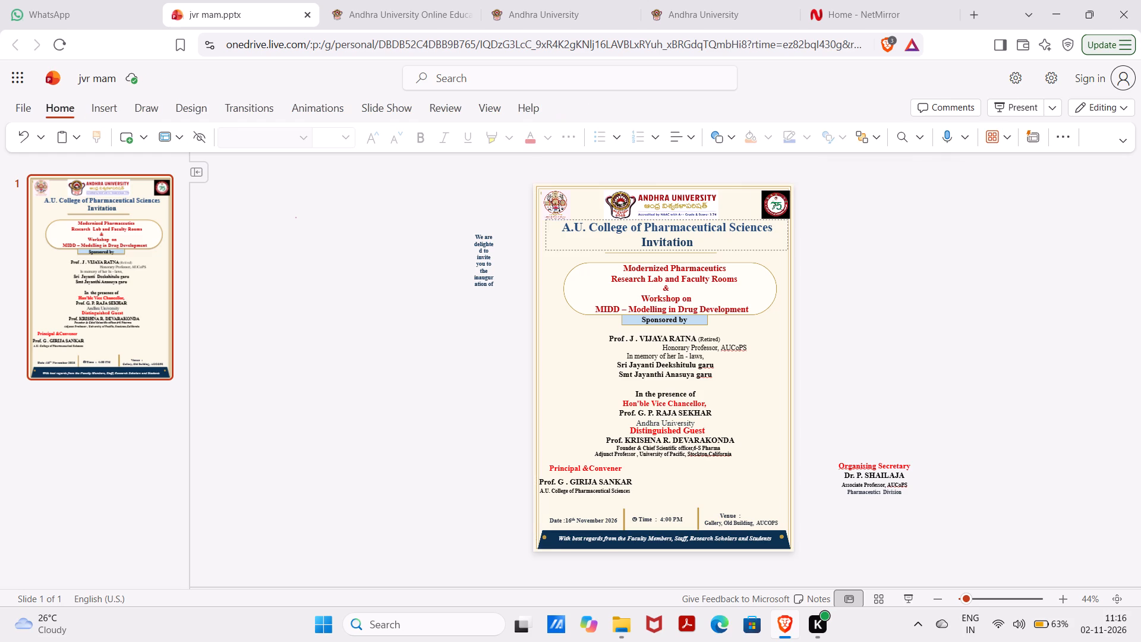
Resize the black 75 logo slightly from its lower-right and upper-left corners to fit inside the slide's border.
left_click(787, 216)
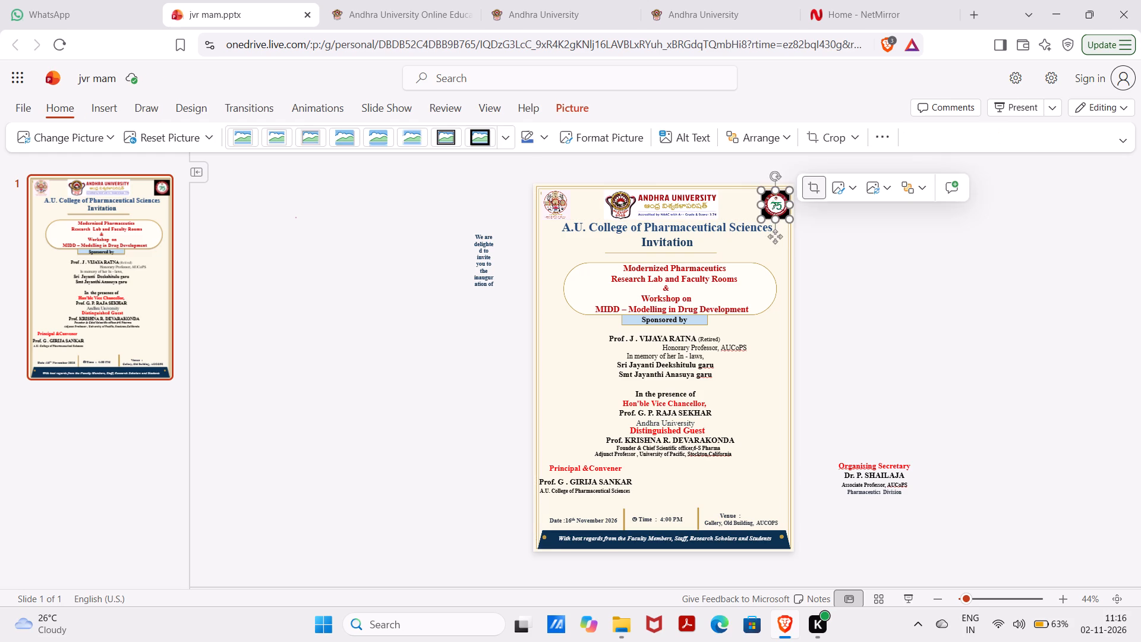
left_click(787, 218)
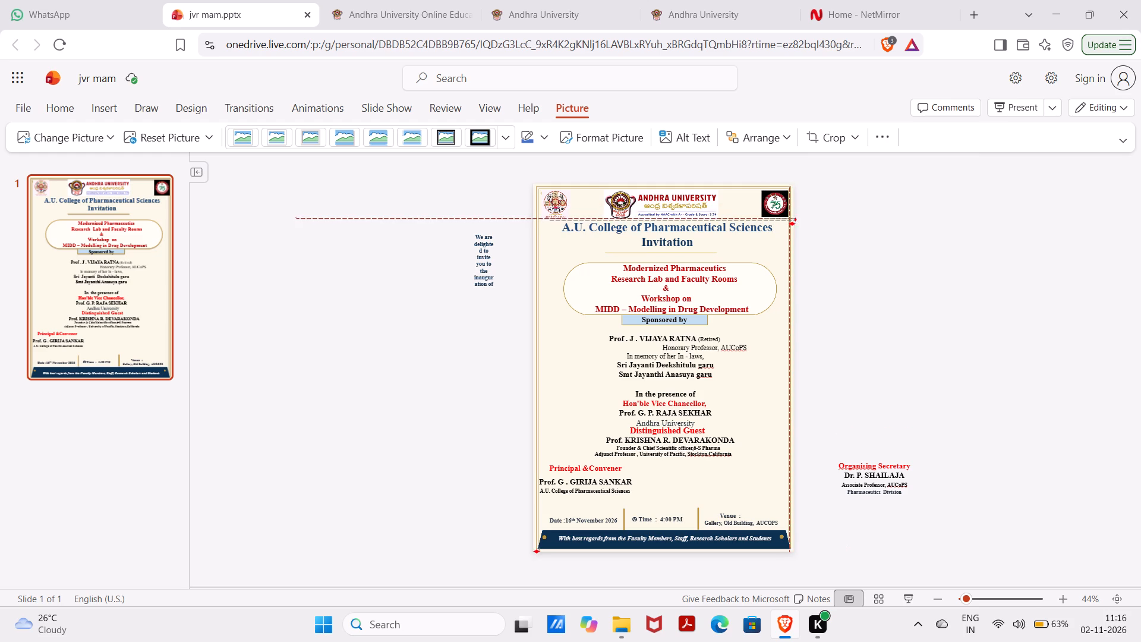
left_click(846, 249)
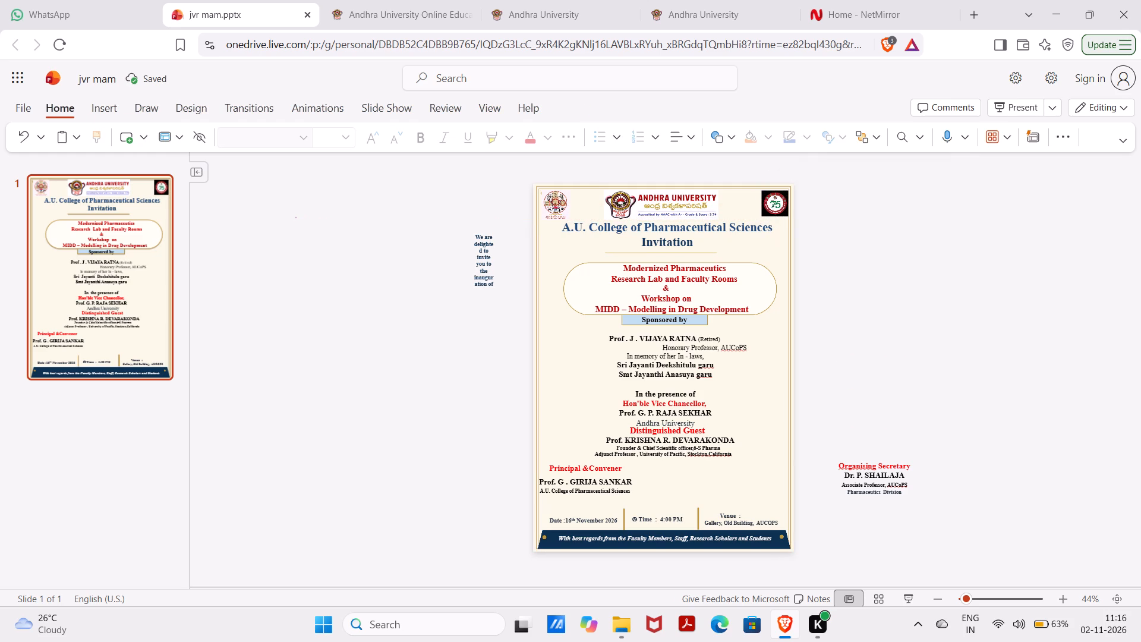
left_click(776, 206)
left_click(761, 190)
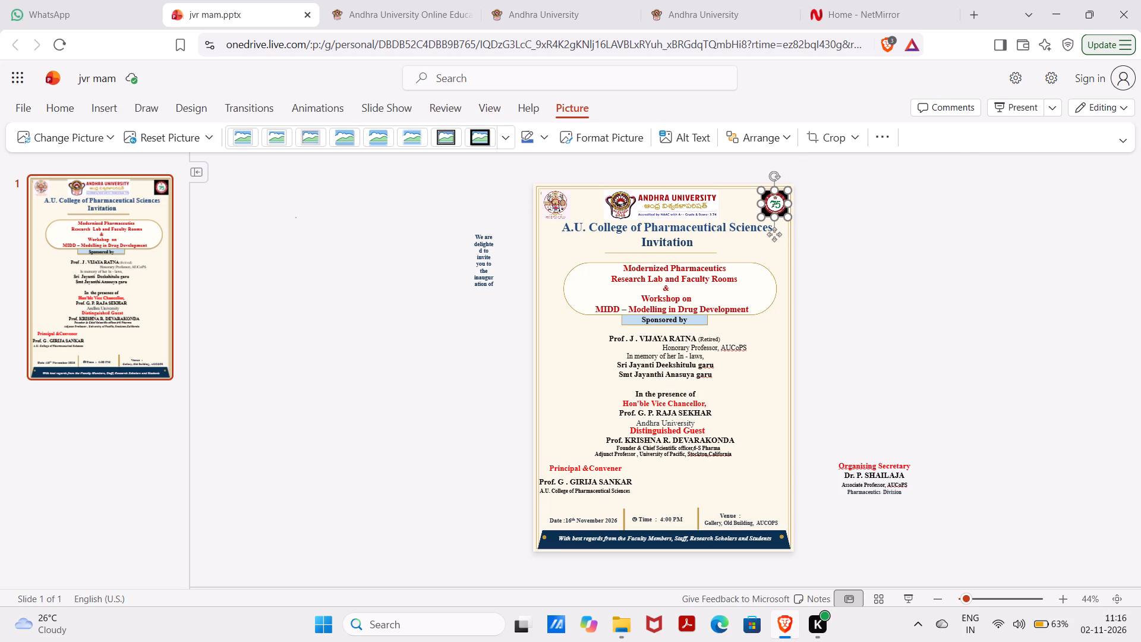
left_click(759, 188)
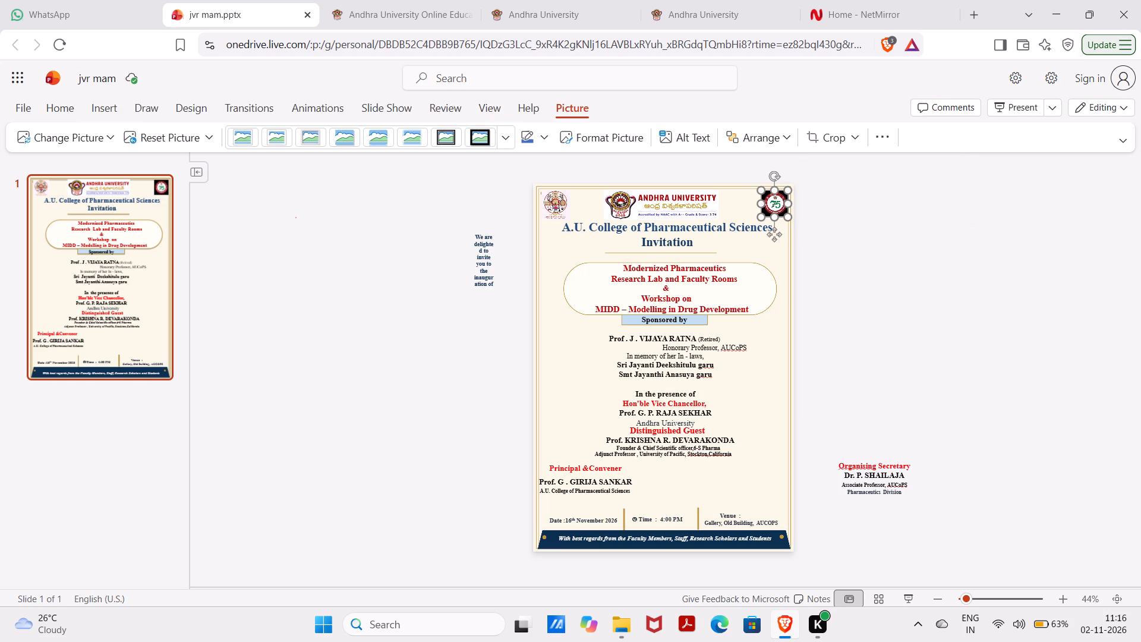
left_click(759, 188)
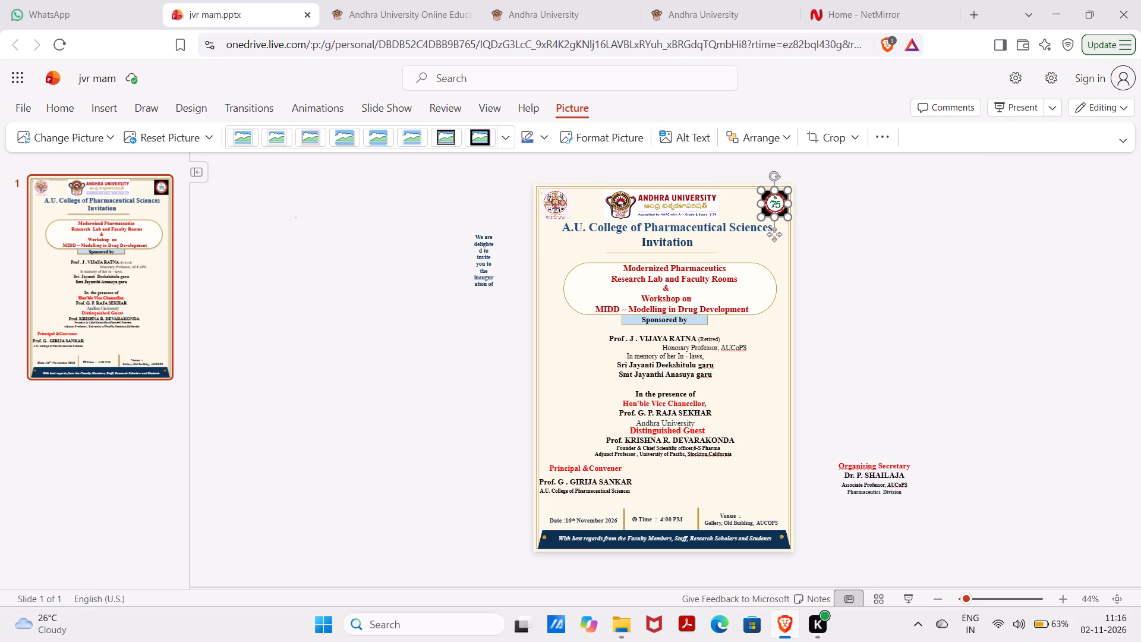
left_click(758, 187)
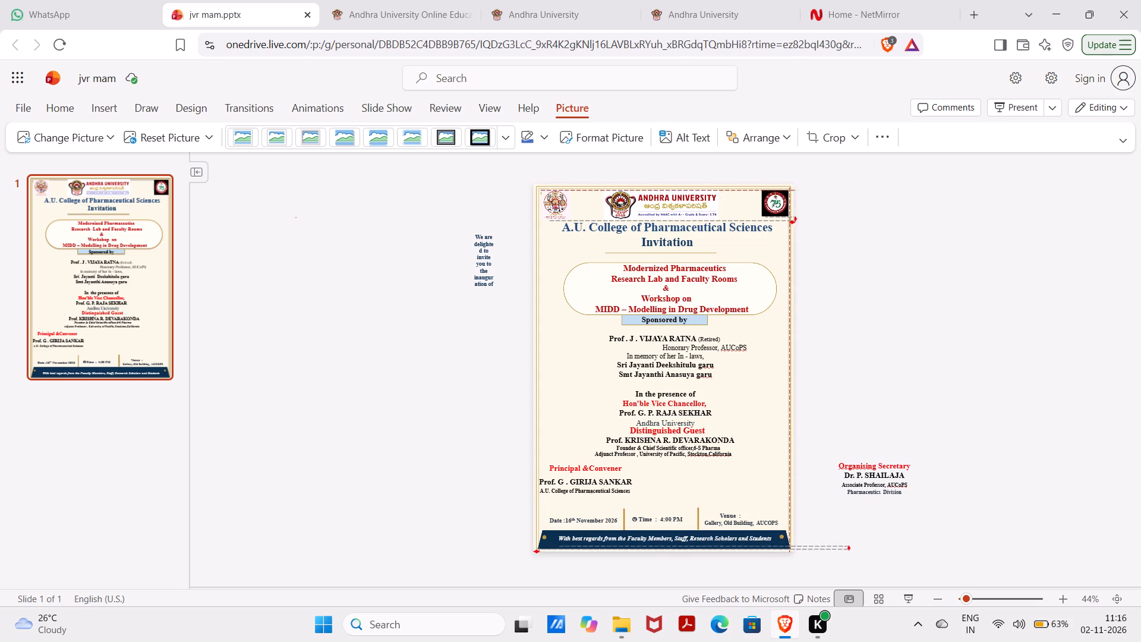
left_click(847, 229)
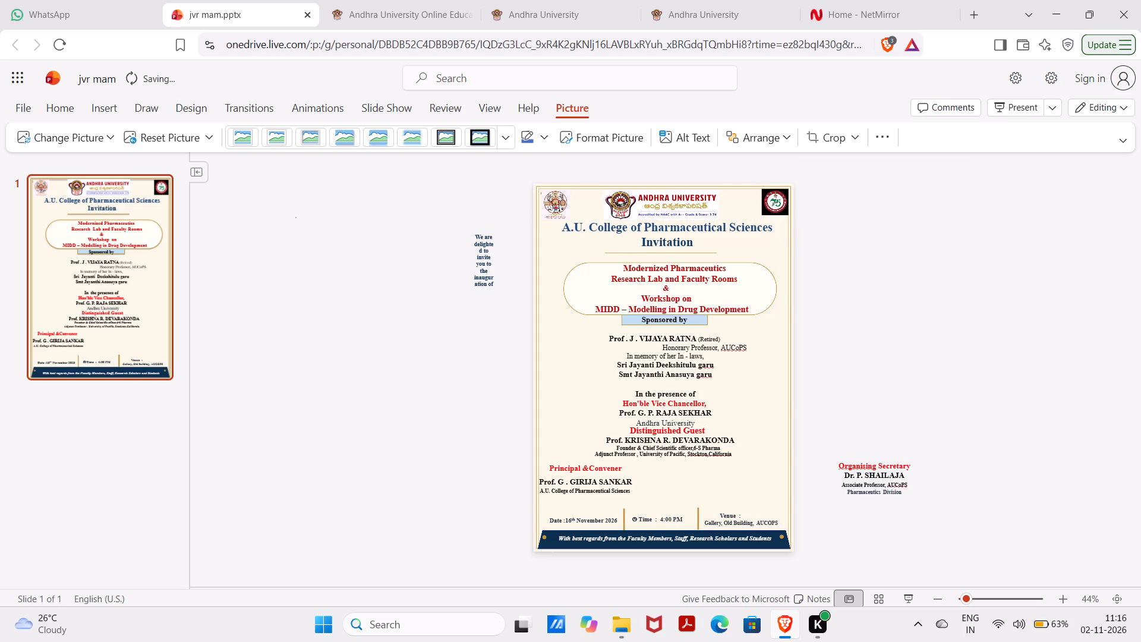
Shift the thin divider line beneath "Invitation" slightly to the right, centring it under the title.
left_click(518, 273)
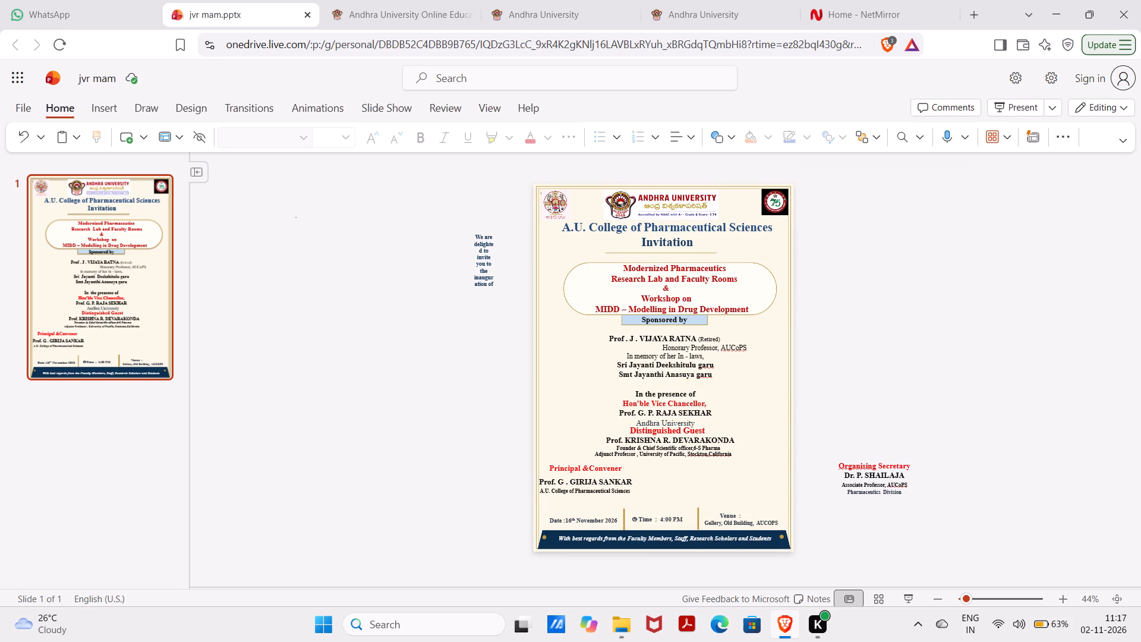
left_click(626, 253)
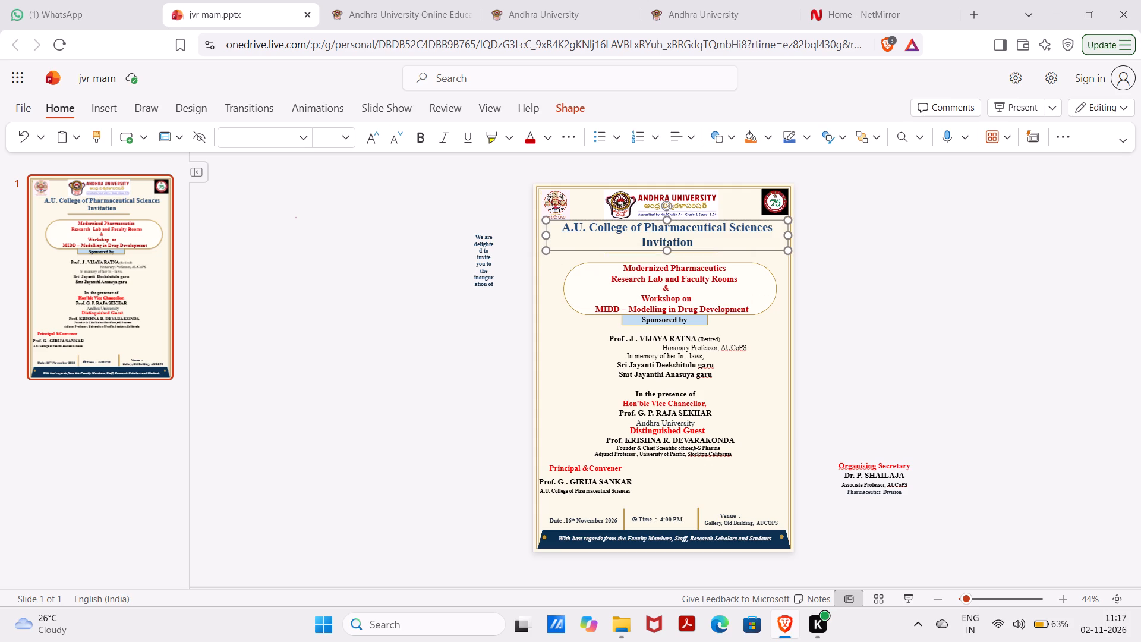
left_click(628, 256)
left_click_drag(628, 256, 636, 255)
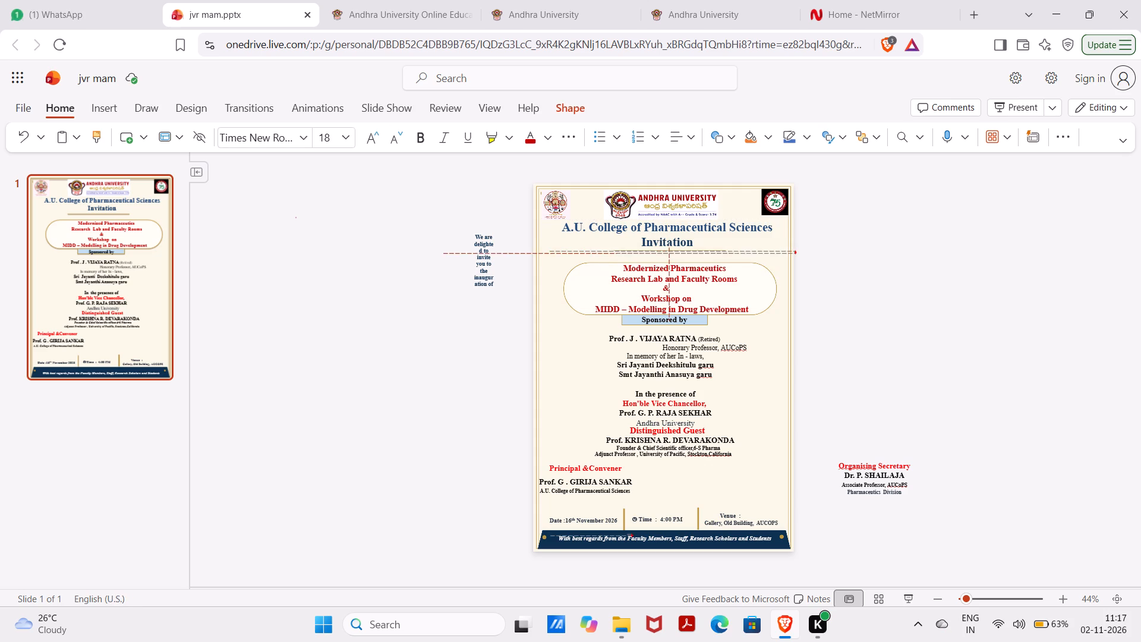
left_click(877, 252)
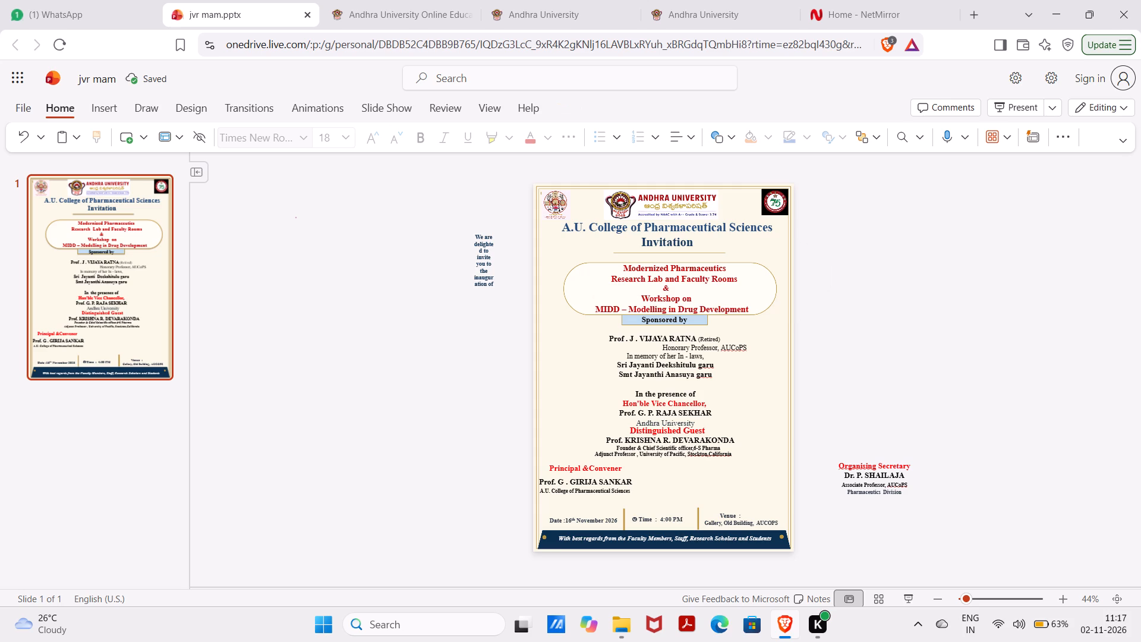
Move the "A.U. College of Pharmaceutical Sciences Invitation" title box slightly right and down, centring it over the divider line.
left_click(490, 269)
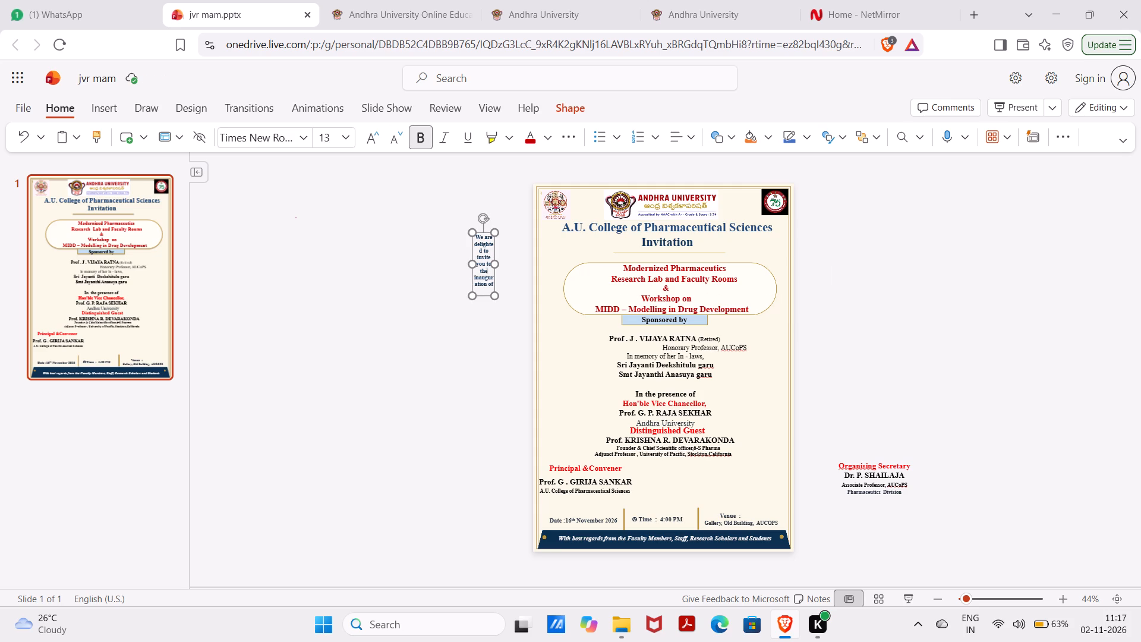
left_click(547, 225)
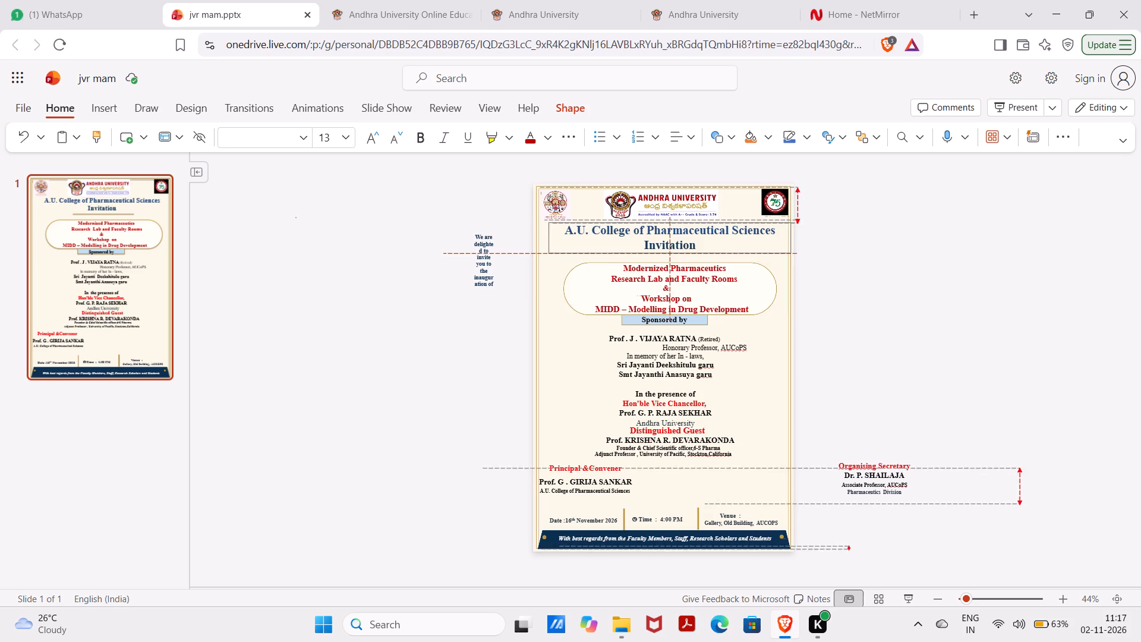
left_click(852, 311)
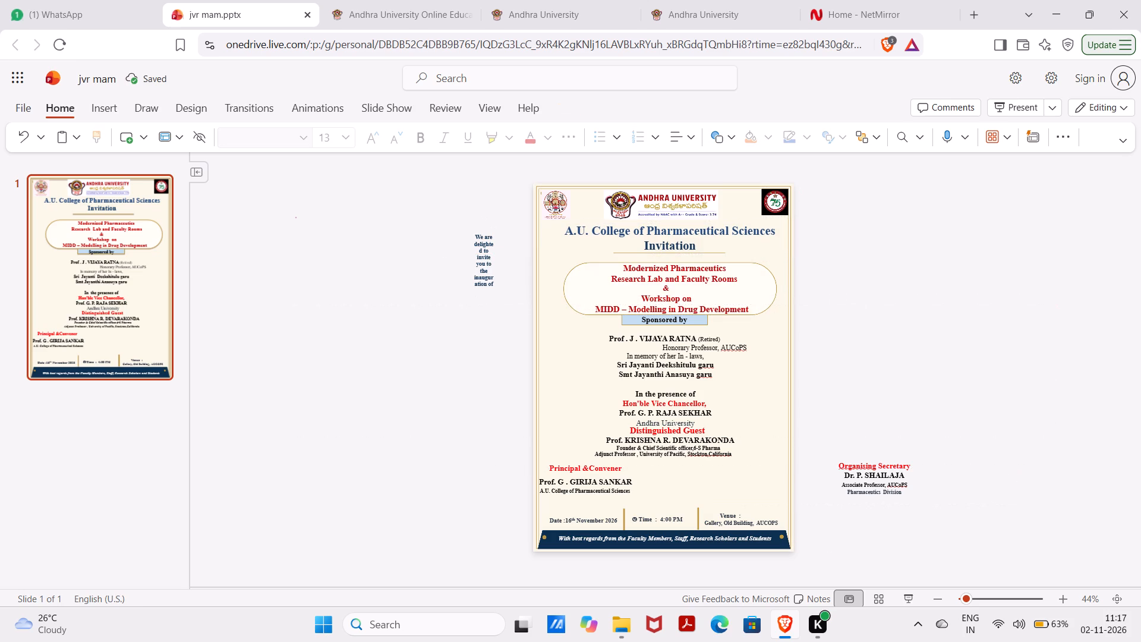
Widen the narrow "We are delighted to invite you to the inauguration of" text box across the slide so the sentence fits on one line.
left_click_drag(485, 267, 494, 265)
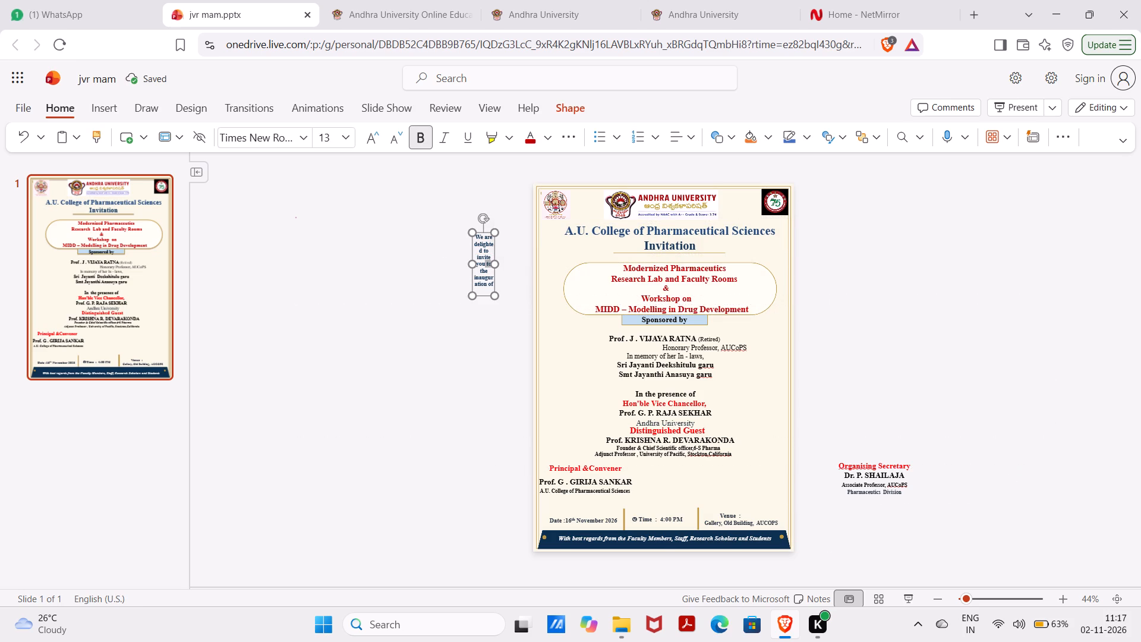
left_click_drag(494, 265, 807, 270)
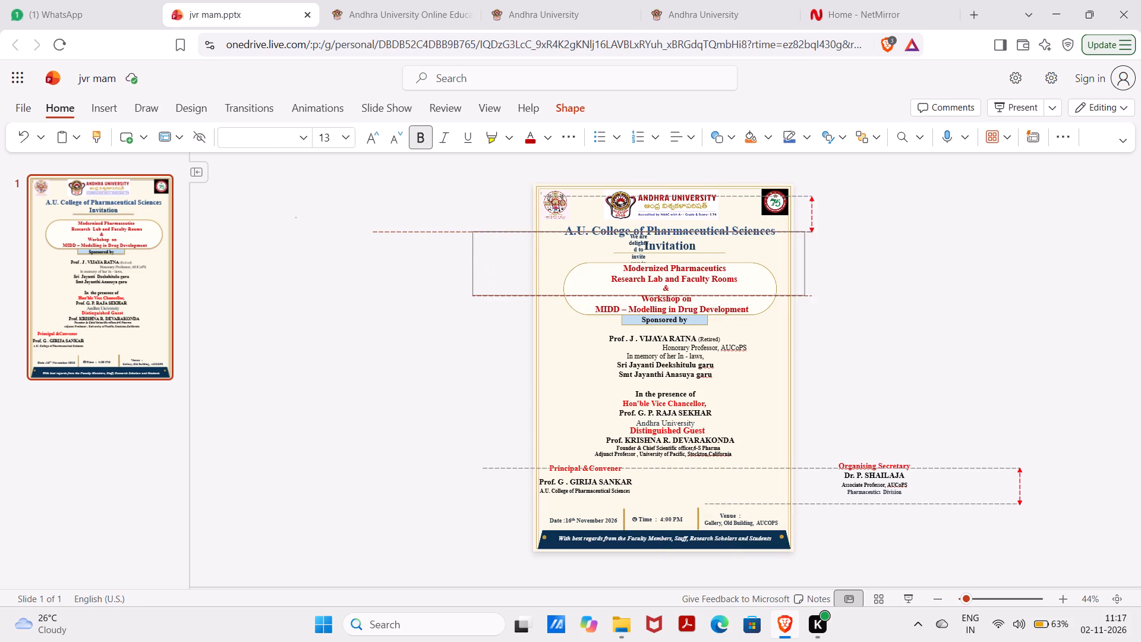
left_click_drag(807, 270, 851, 266)
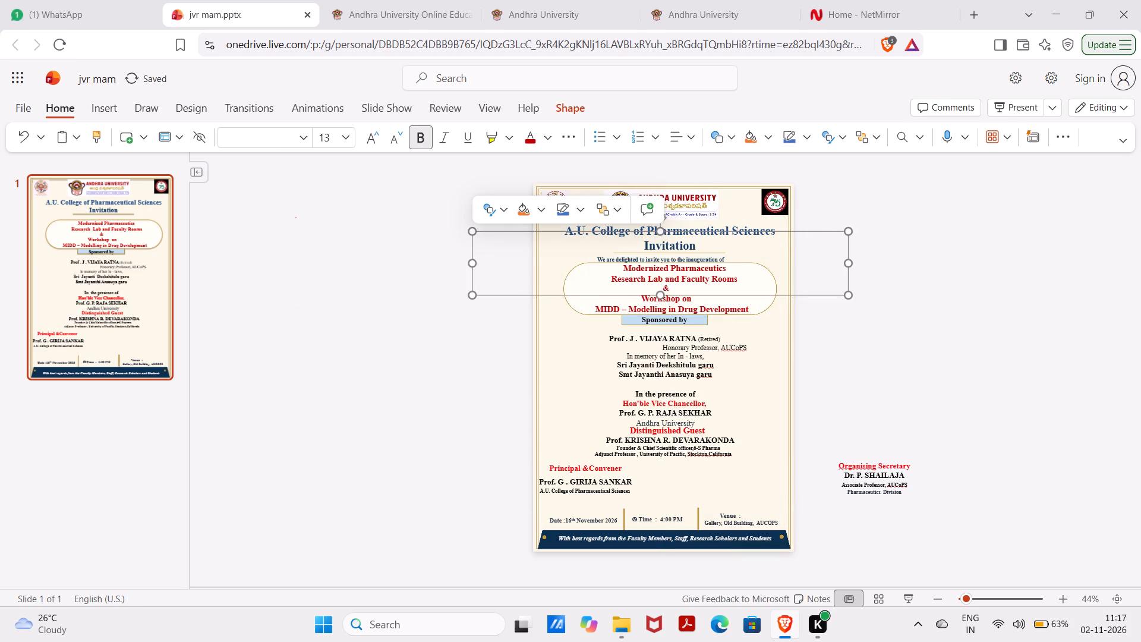
left_click_drag(847, 263, 891, 271)
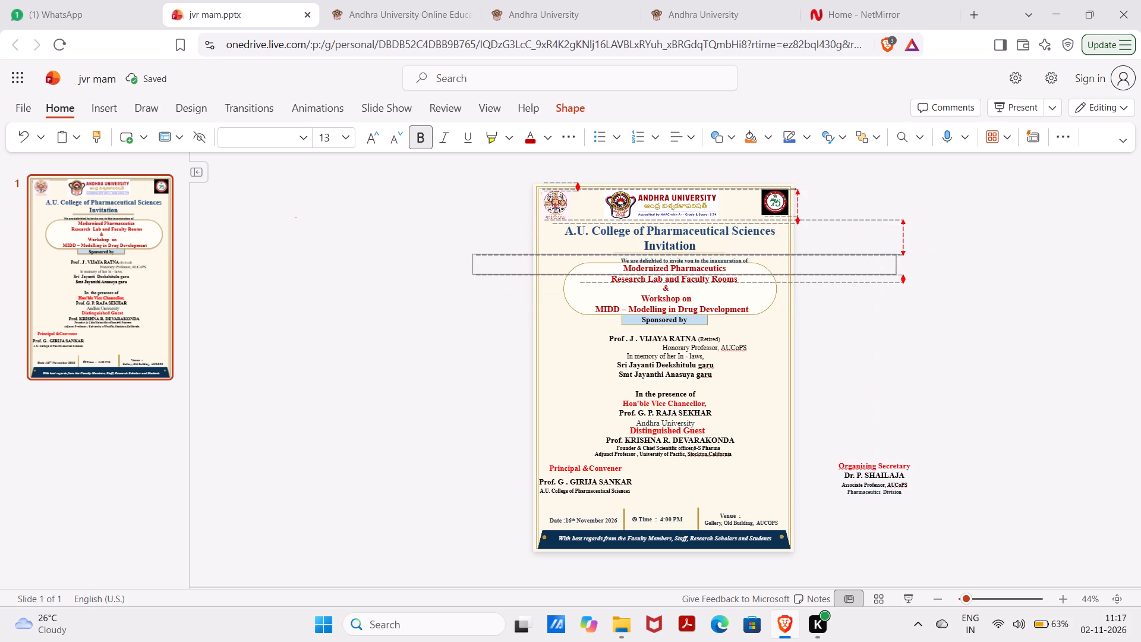
left_click_drag(891, 271, 875, 265)
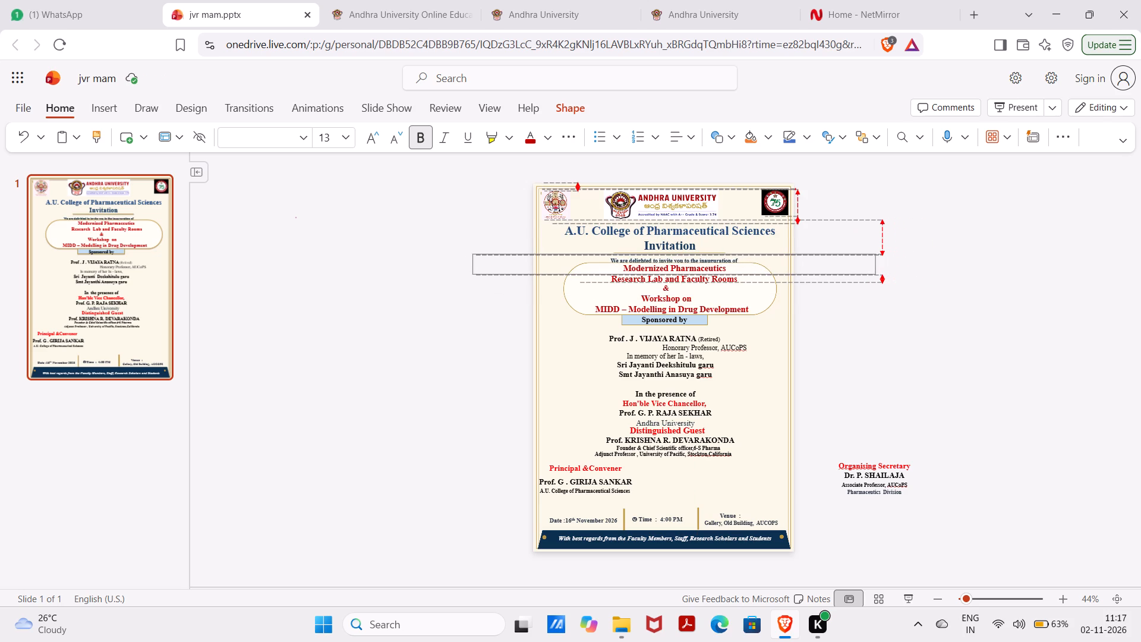
left_click_drag(875, 265, 874, 260)
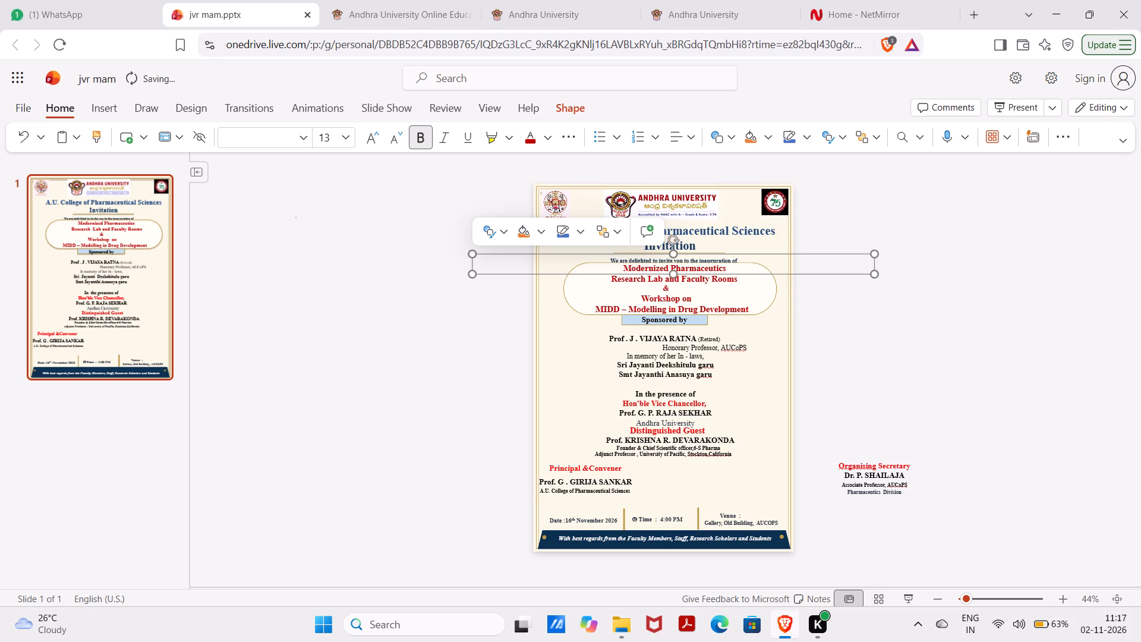
left_click(880, 287)
Raise the upper-right corner of the "We are delighted to invite you" box slightly, lifting the line clear of the rounded Modernized Pharmaceutics shape.
left_click(749, 259)
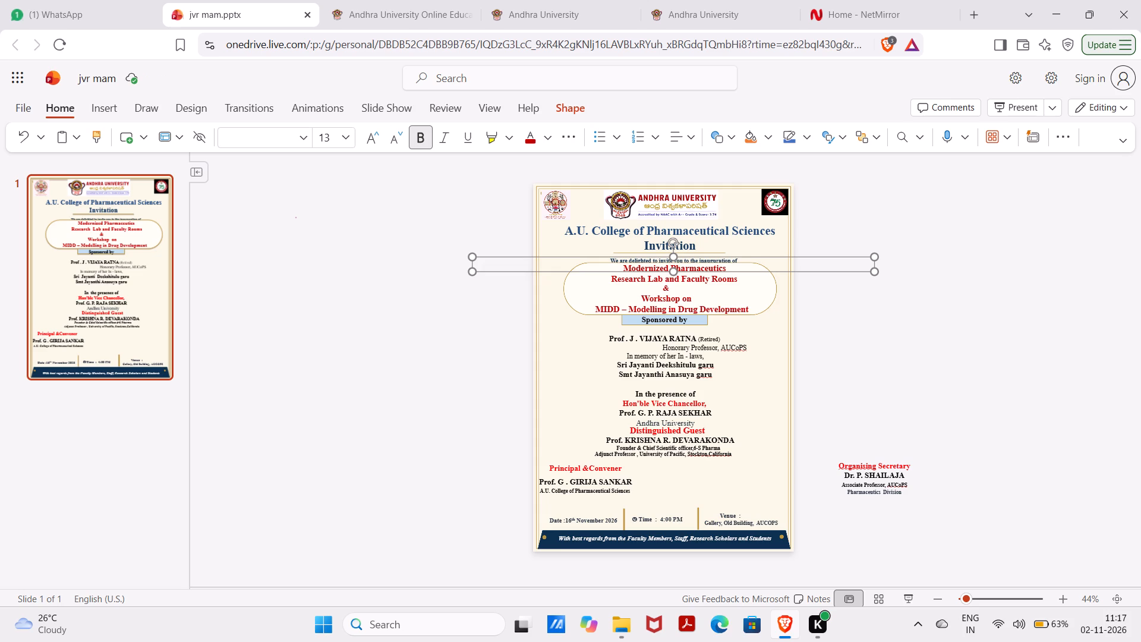
left_click(880, 257)
left_click(855, 259)
left_click_drag(874, 256, 877, 250)
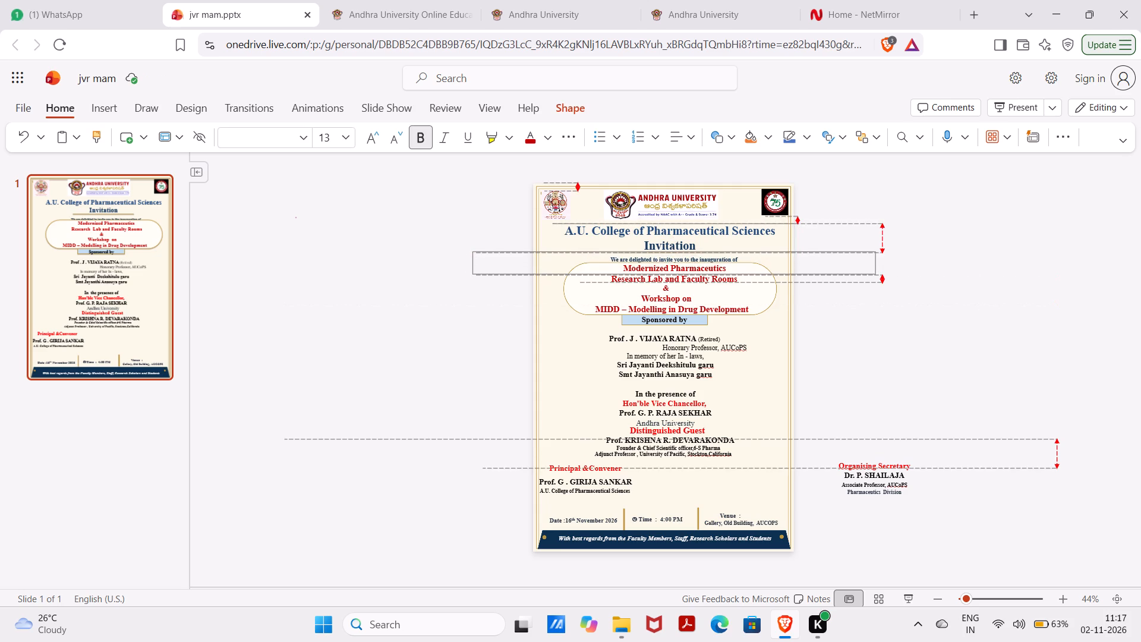
left_click_drag(877, 250, 875, 248)
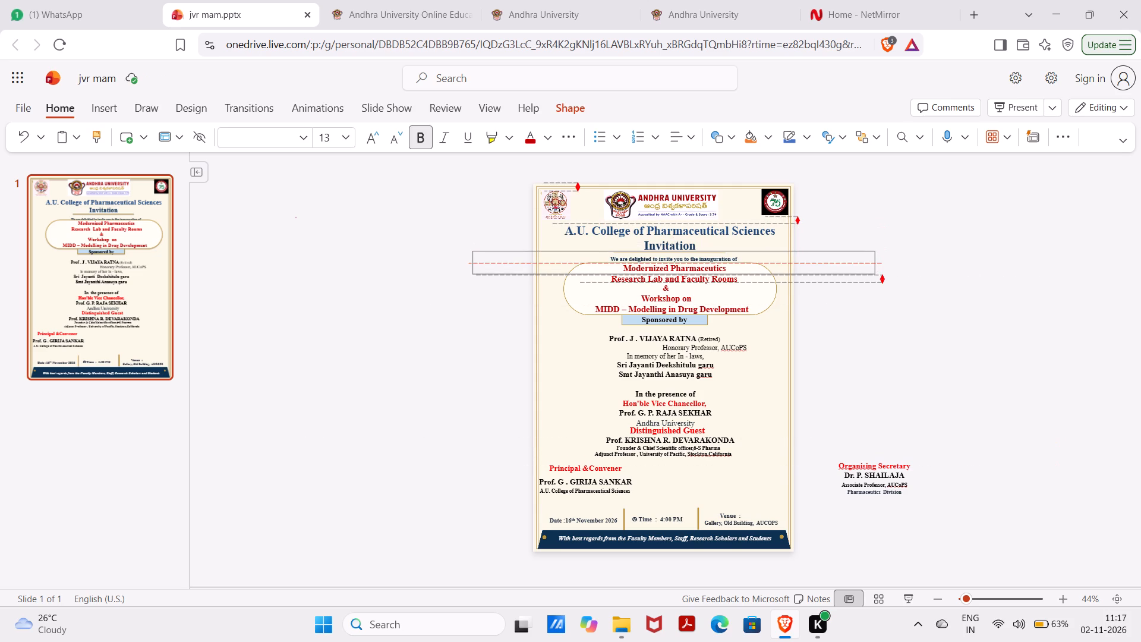
left_click_drag(875, 248, 875, 246)
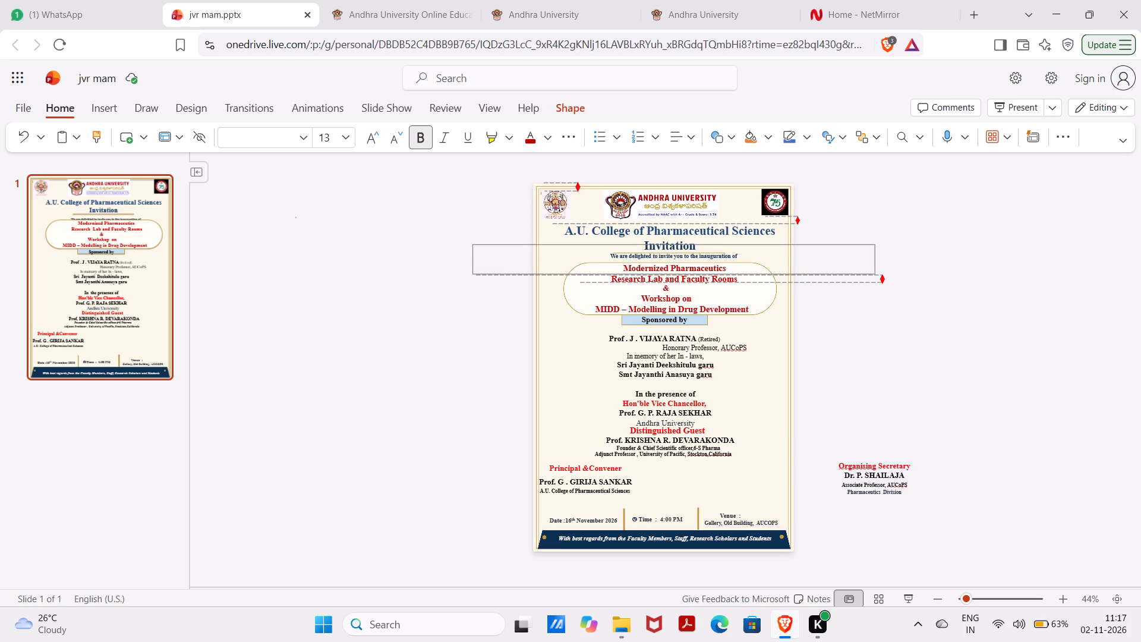
left_click_drag(875, 246, 875, 247)
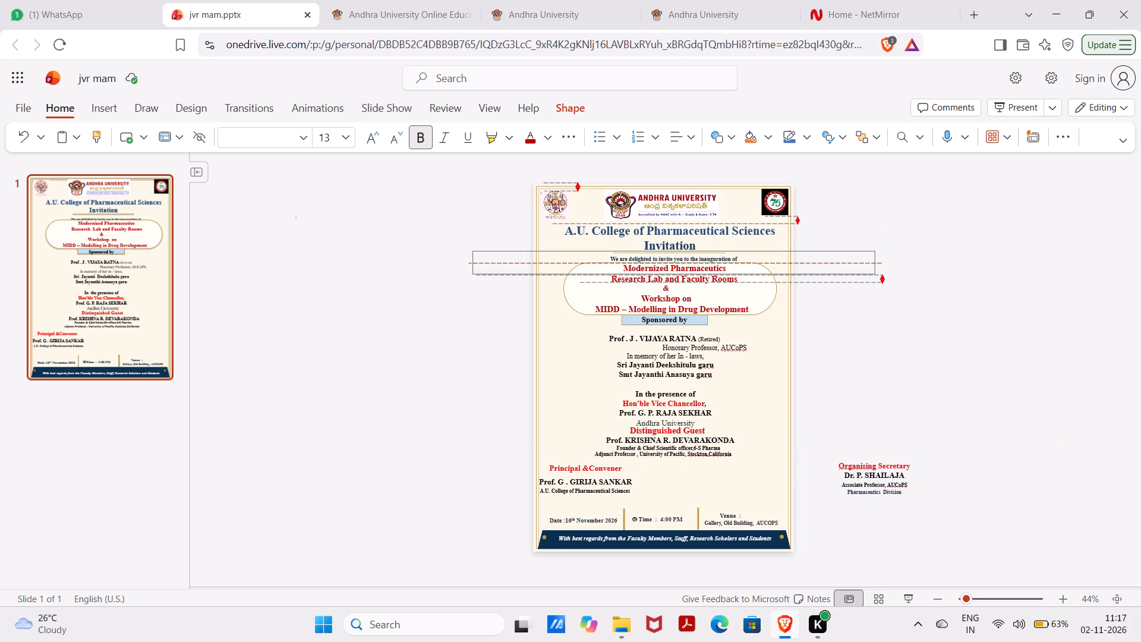
left_click_drag(875, 247, 872, 248)
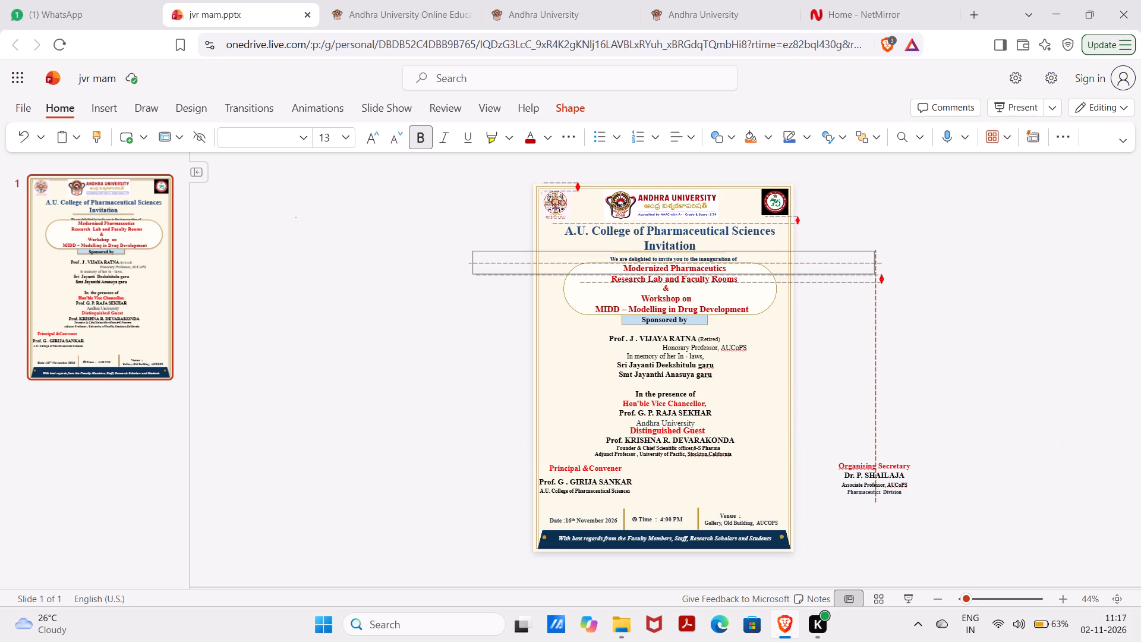
left_click_drag(872, 248, 872, 245)
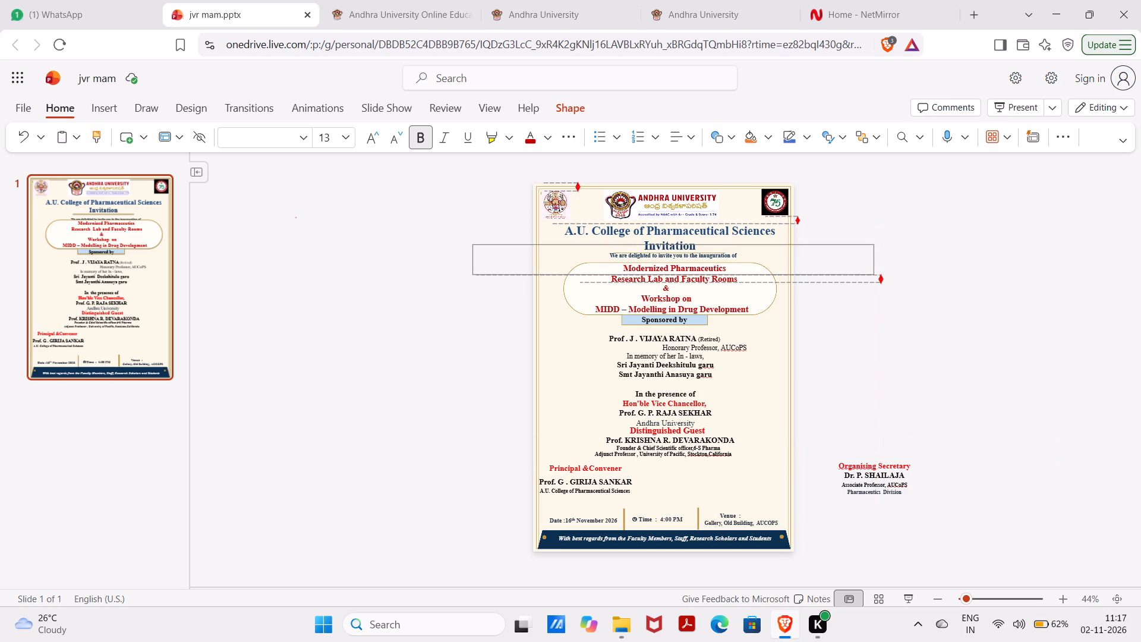
left_click_drag(872, 245, 872, 247)
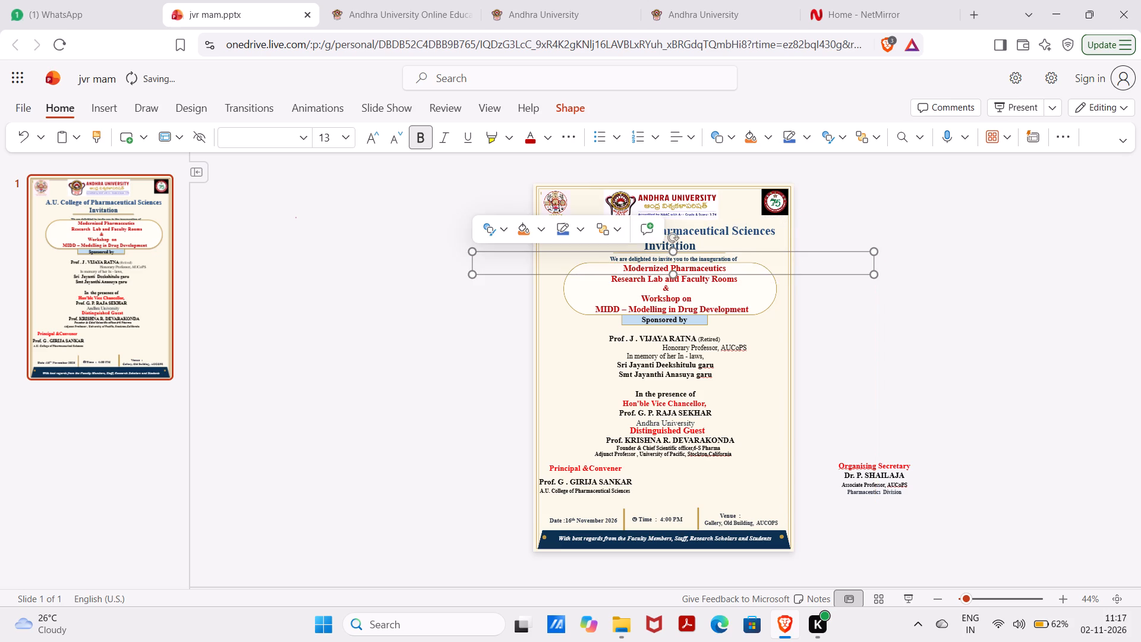
left_click(983, 268)
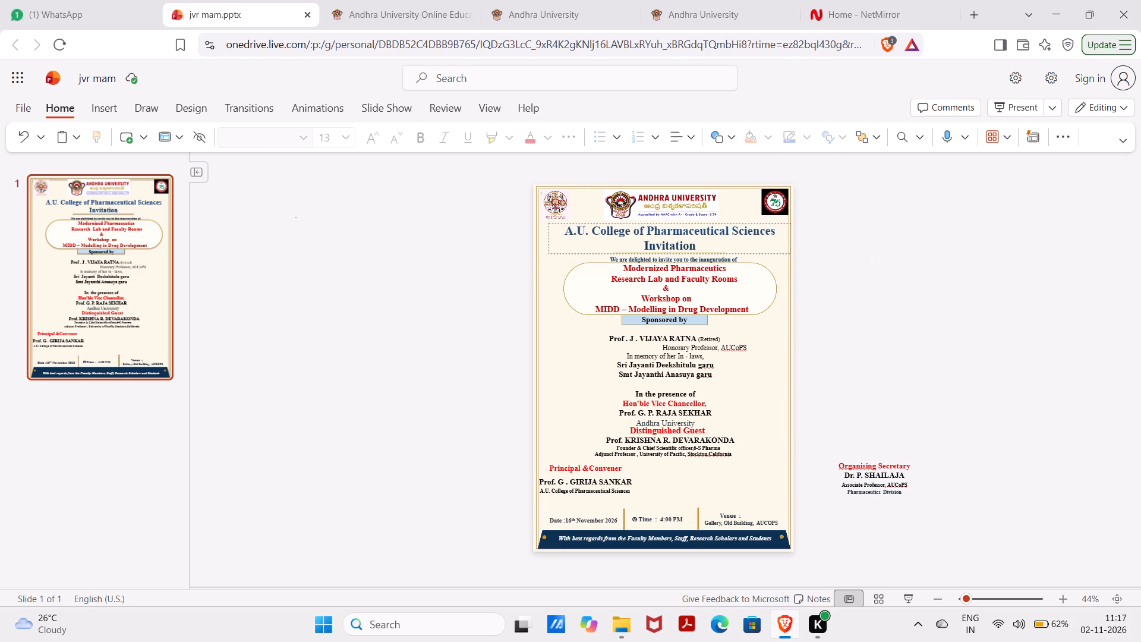
Pull the upper-left corner of the "We are delighted to invite you" box slightly inward, shifting its text right beneath the title.
left_click(726, 259)
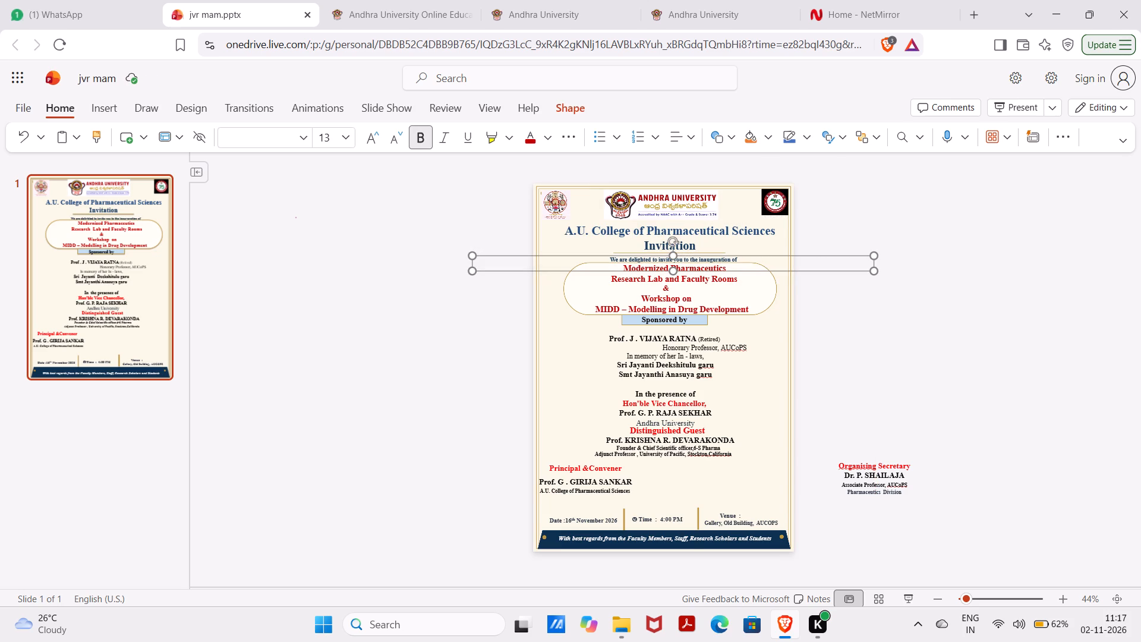
left_click_drag(475, 256, 474, 254)
left_click_drag(474, 254, 480, 248)
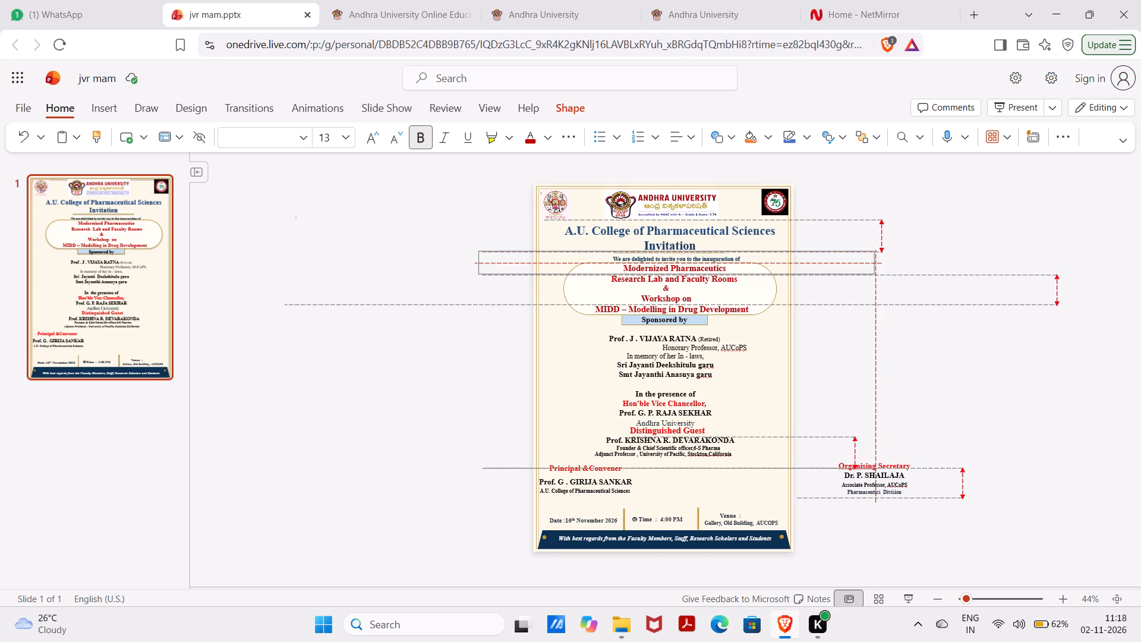
left_click_drag(480, 248, 481, 248)
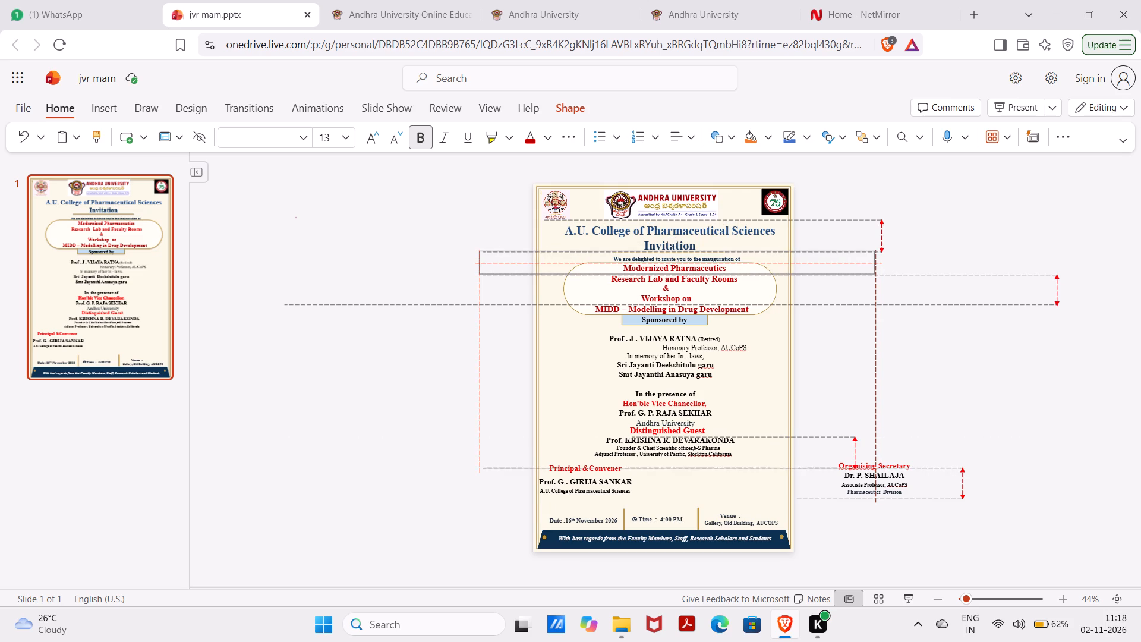
left_click_drag(481, 248, 482, 248)
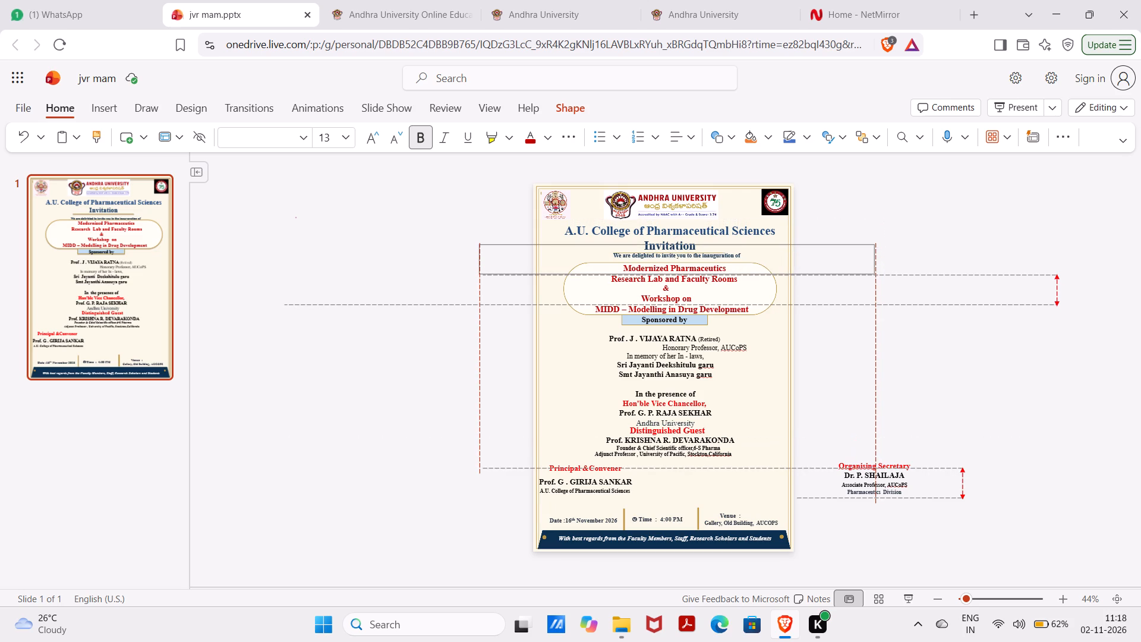
left_click_drag(482, 248, 480, 248)
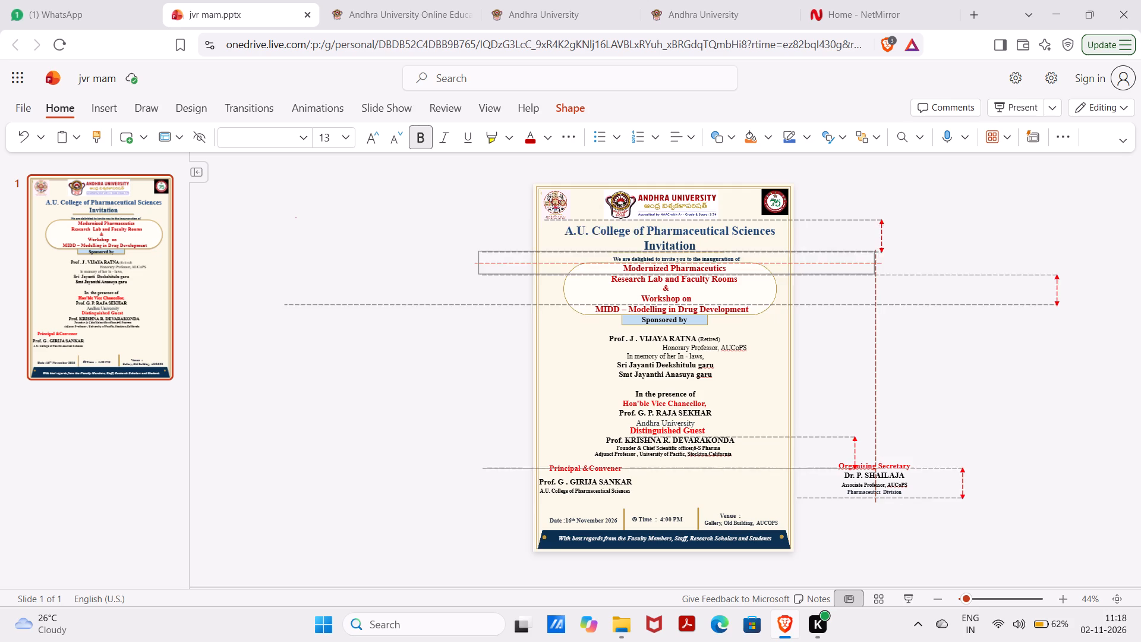
left_click(883, 329)
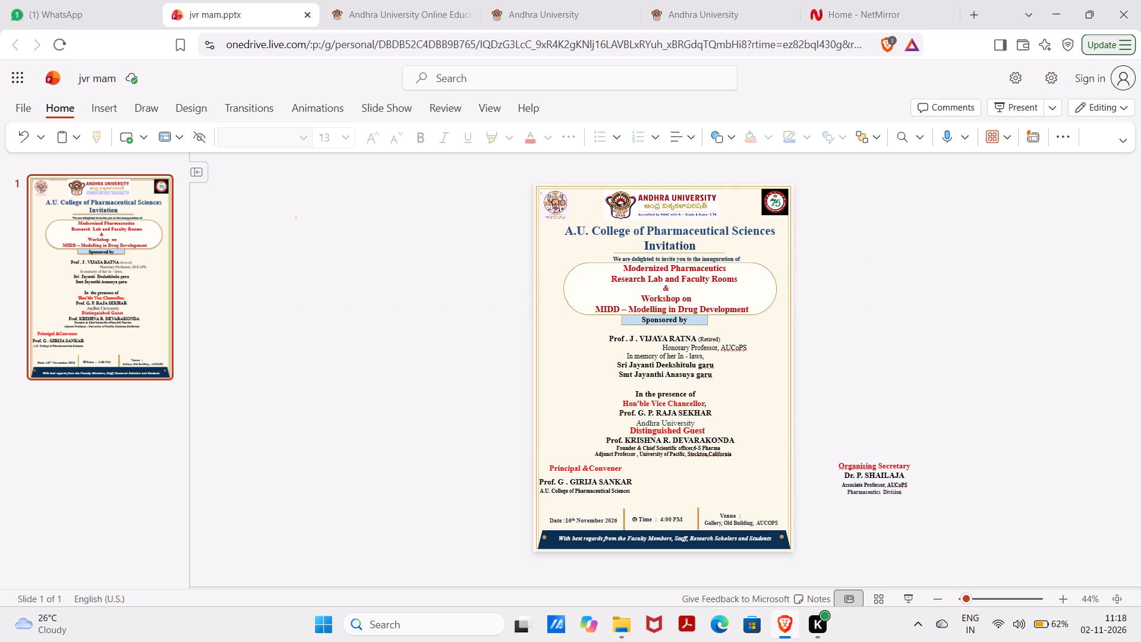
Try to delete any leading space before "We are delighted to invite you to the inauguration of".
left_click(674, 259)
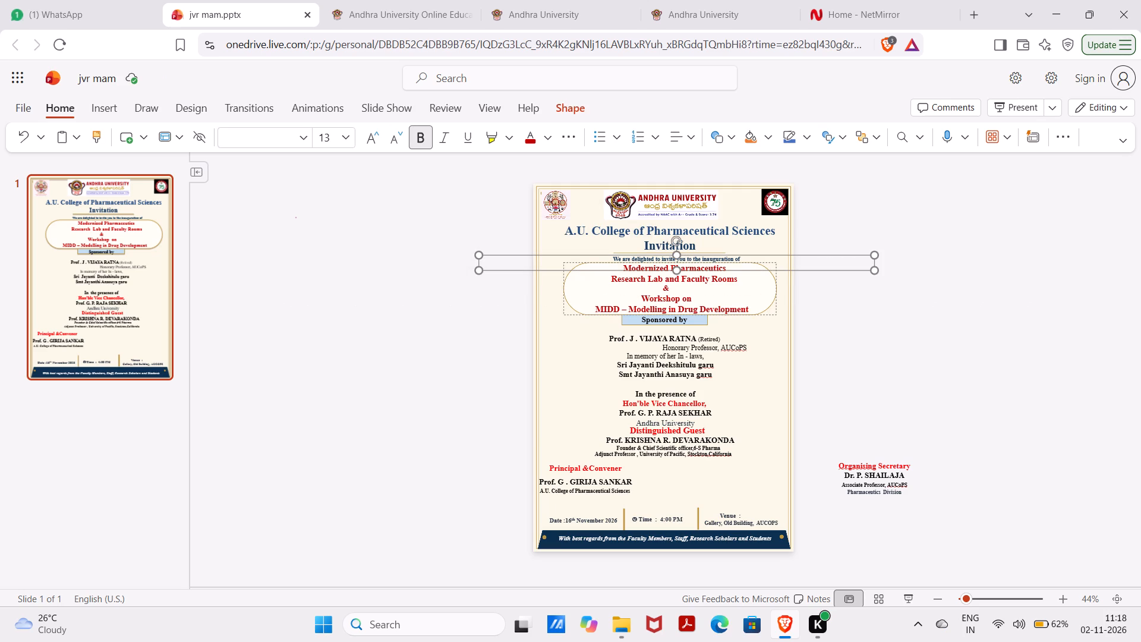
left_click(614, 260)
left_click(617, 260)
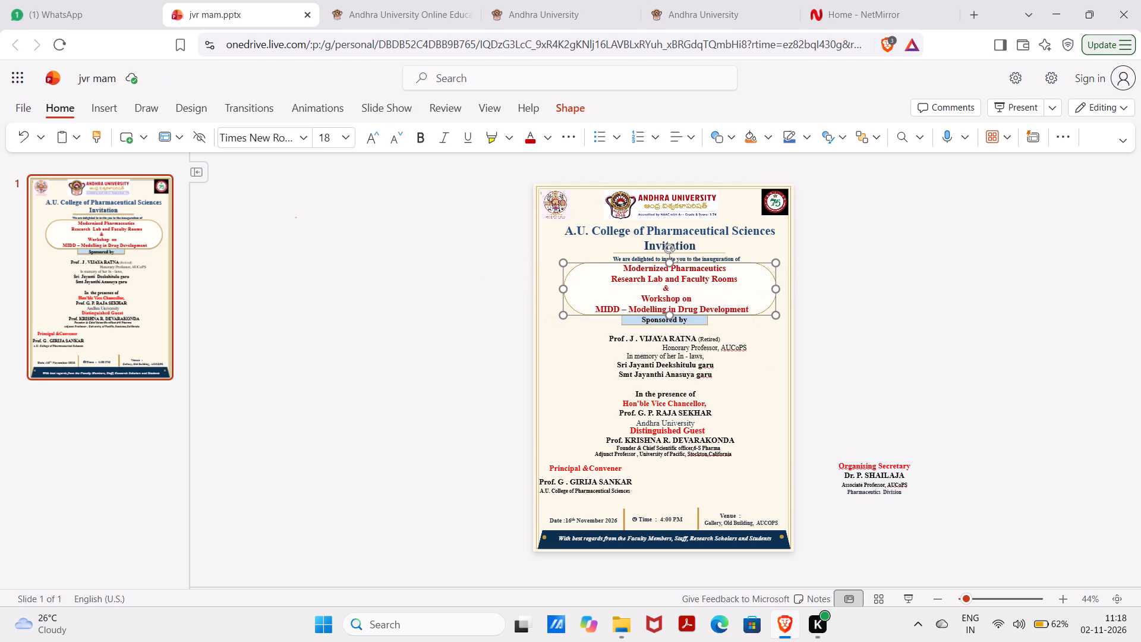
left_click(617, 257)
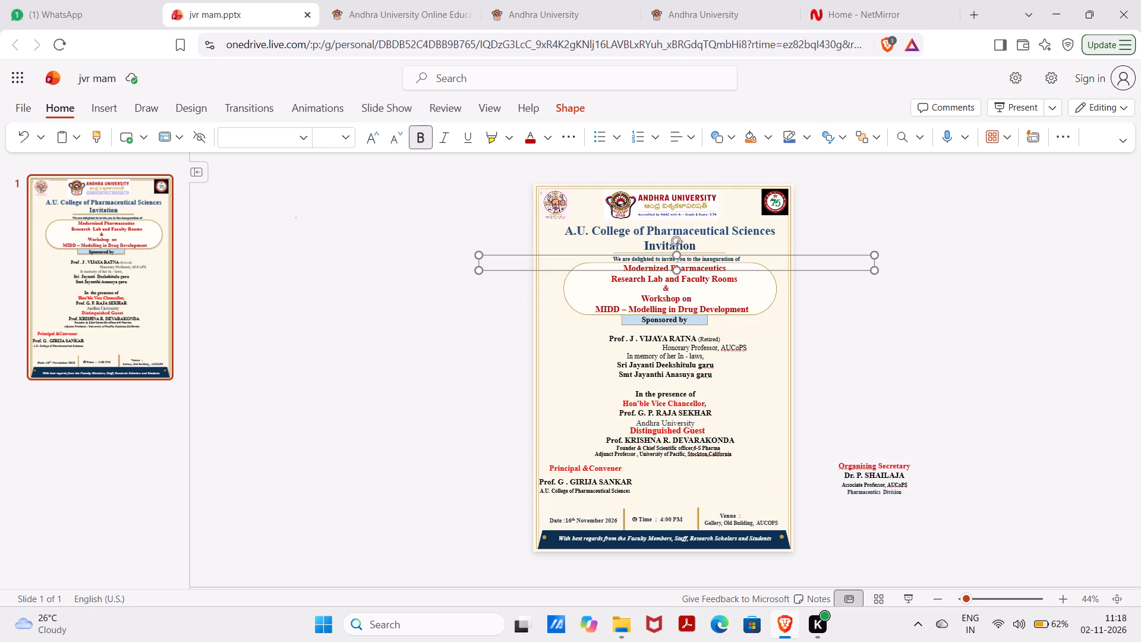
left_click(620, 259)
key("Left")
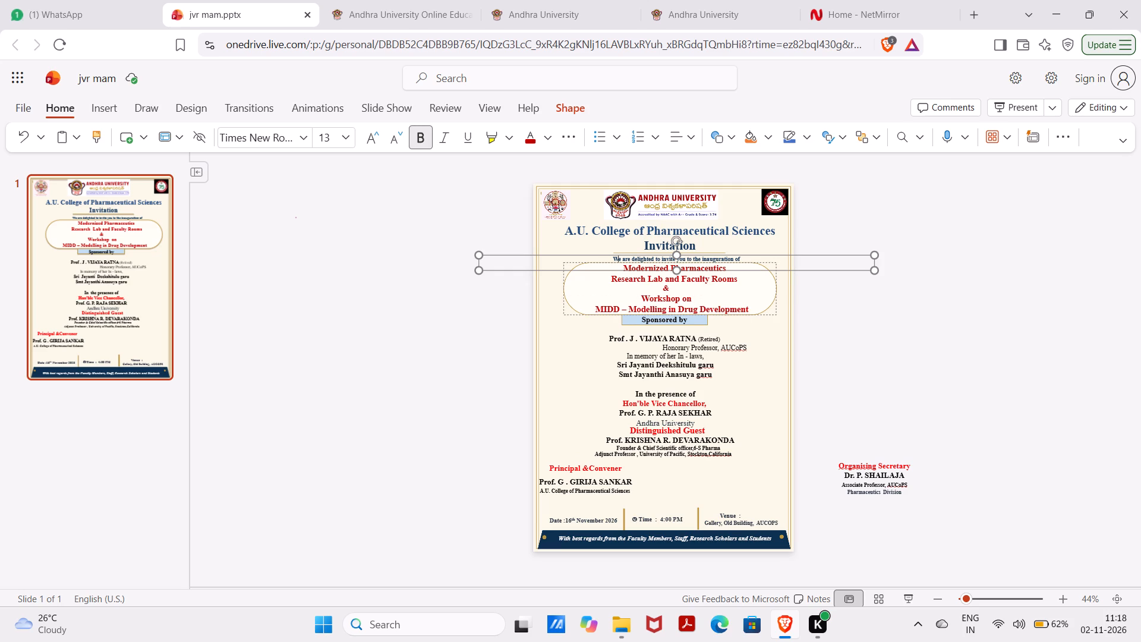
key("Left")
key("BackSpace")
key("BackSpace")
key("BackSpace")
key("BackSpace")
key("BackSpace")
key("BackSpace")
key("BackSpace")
Extend the left edge of the "We are delighted to invite you" box slightly outward, shifting the sentence left beneath the title.
left_click_drag(480, 254, 478, 254)
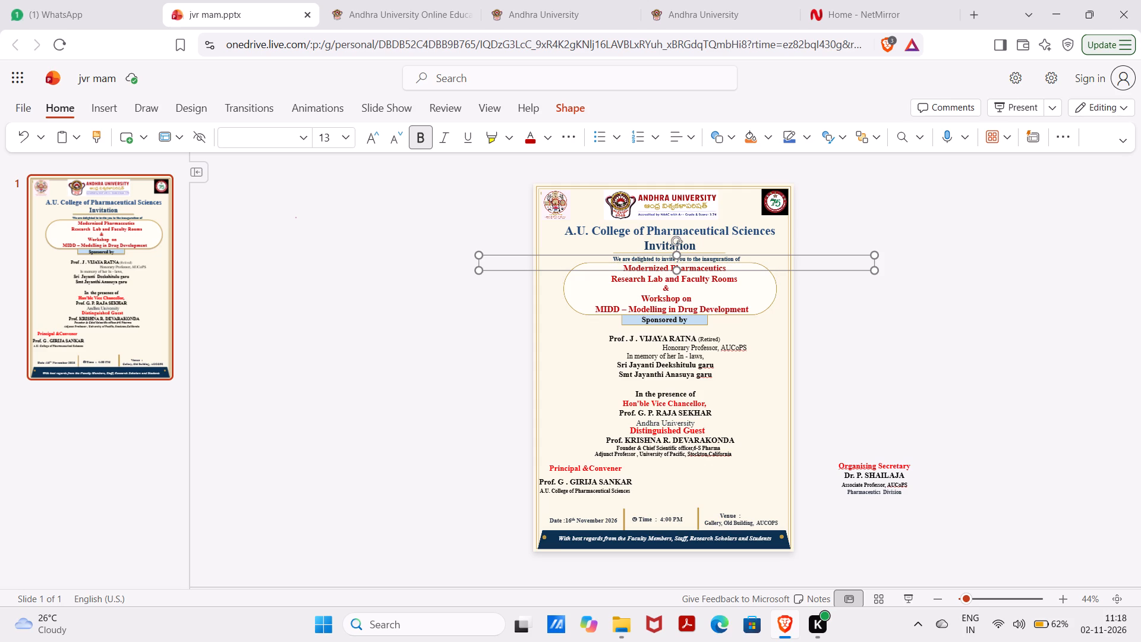
left_click_drag(478, 254, 471, 254)
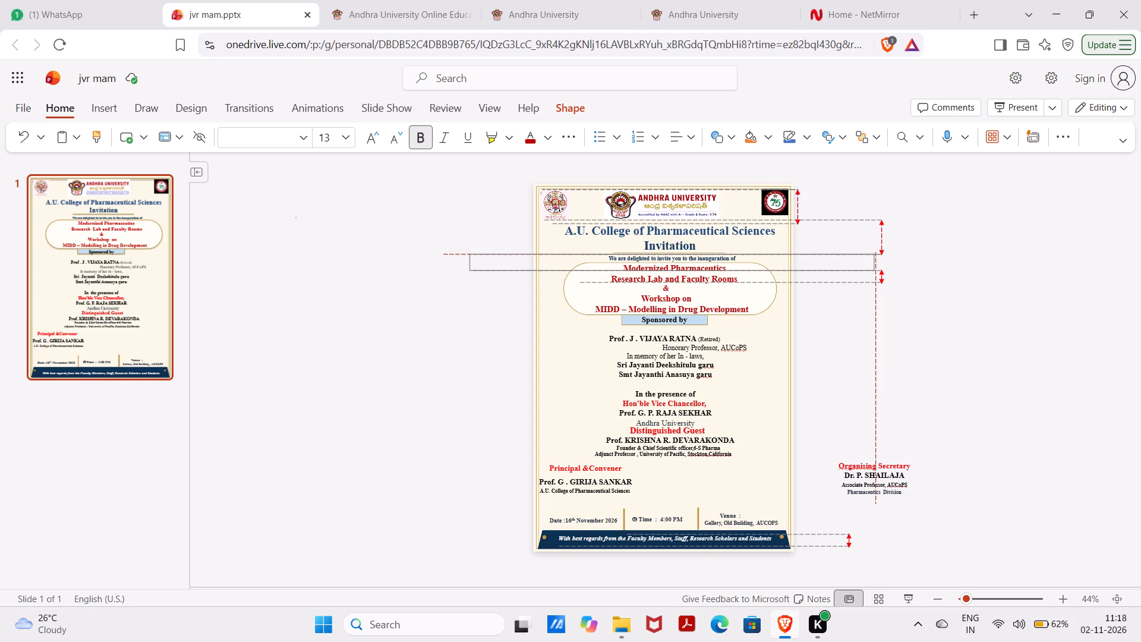
left_click_drag(471, 254, 469, 256)
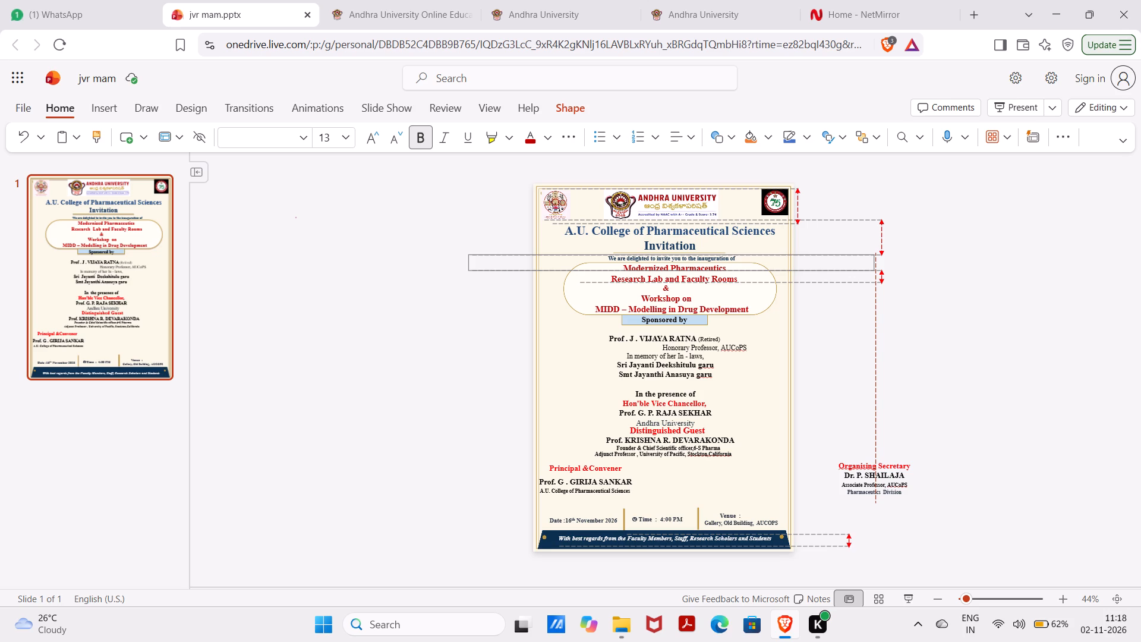
left_click_drag(469, 256, 467, 256)
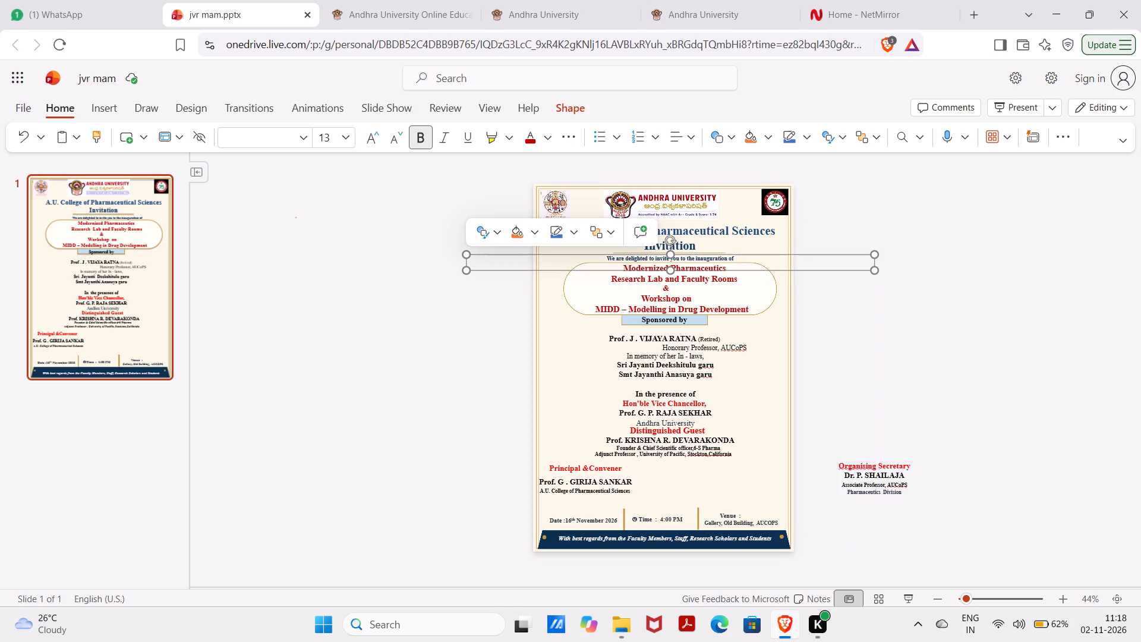
left_click(906, 364)
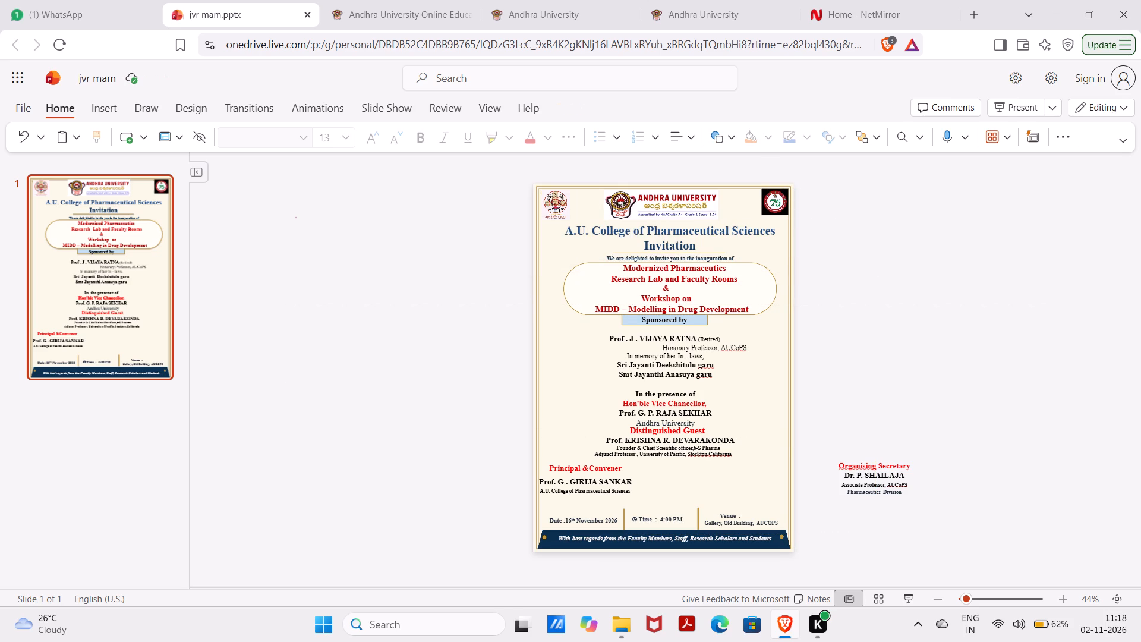
Adjust the lower-left corner of the "& Workshop on MIDD" text box to lift its lines slightly above the Sponsored by band.
left_click(641, 301)
key("space")
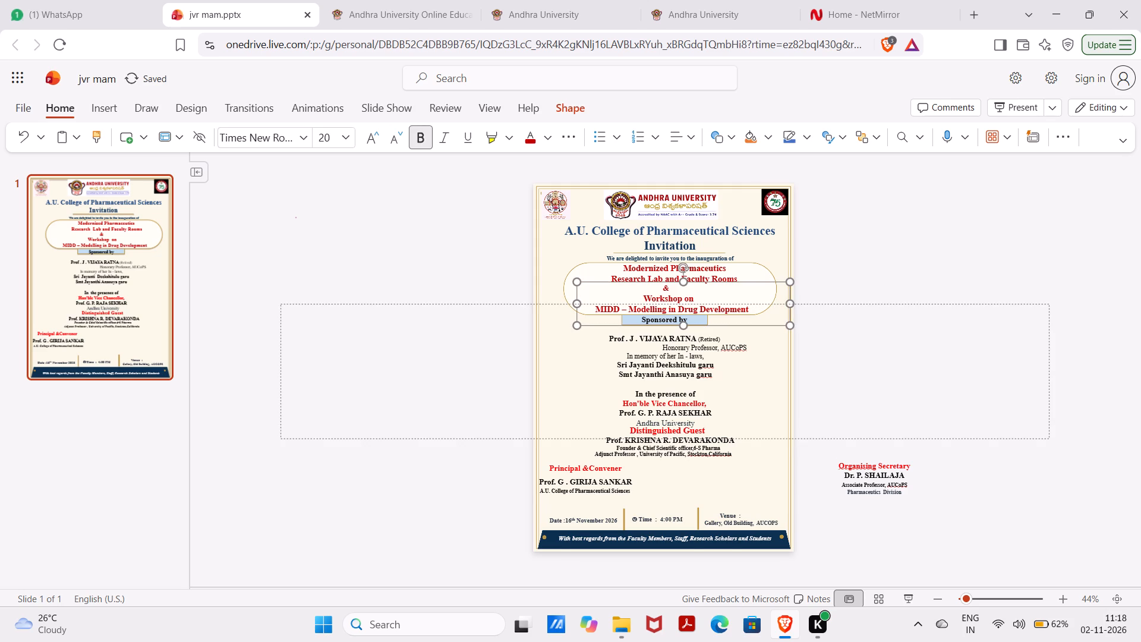
left_click(639, 320)
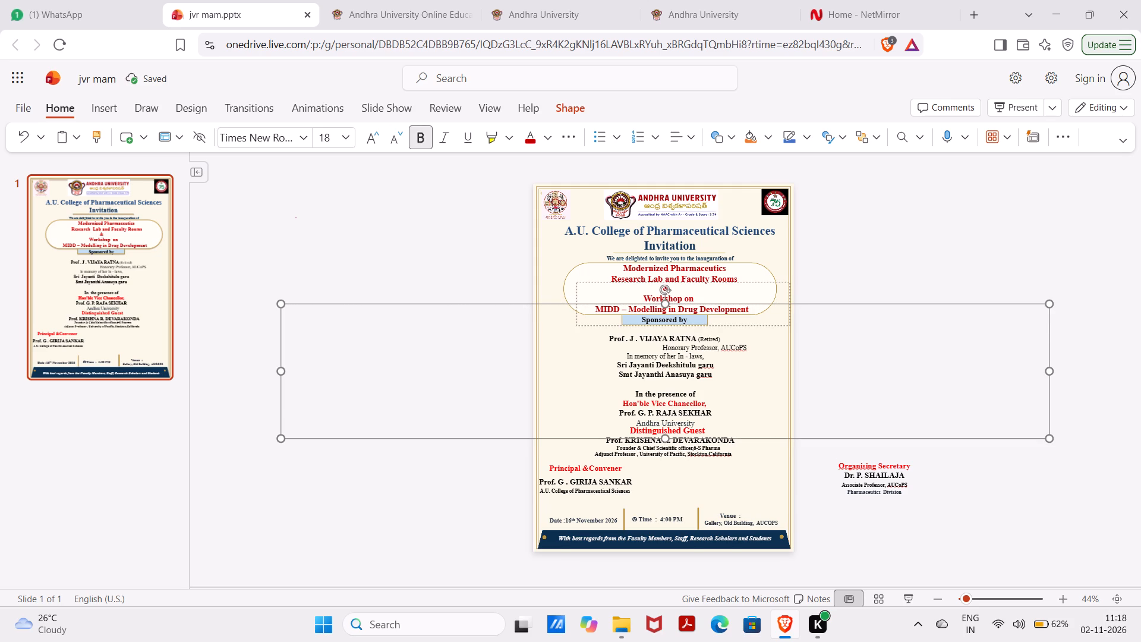
left_click(625, 322)
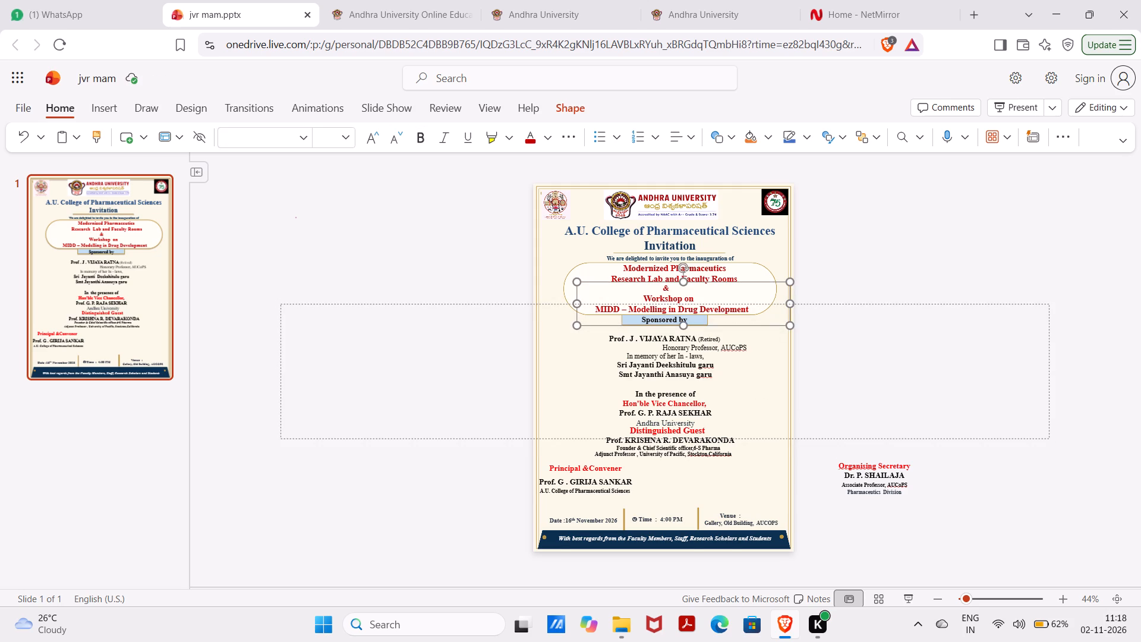
left_click_drag(579, 328, 581, 313)
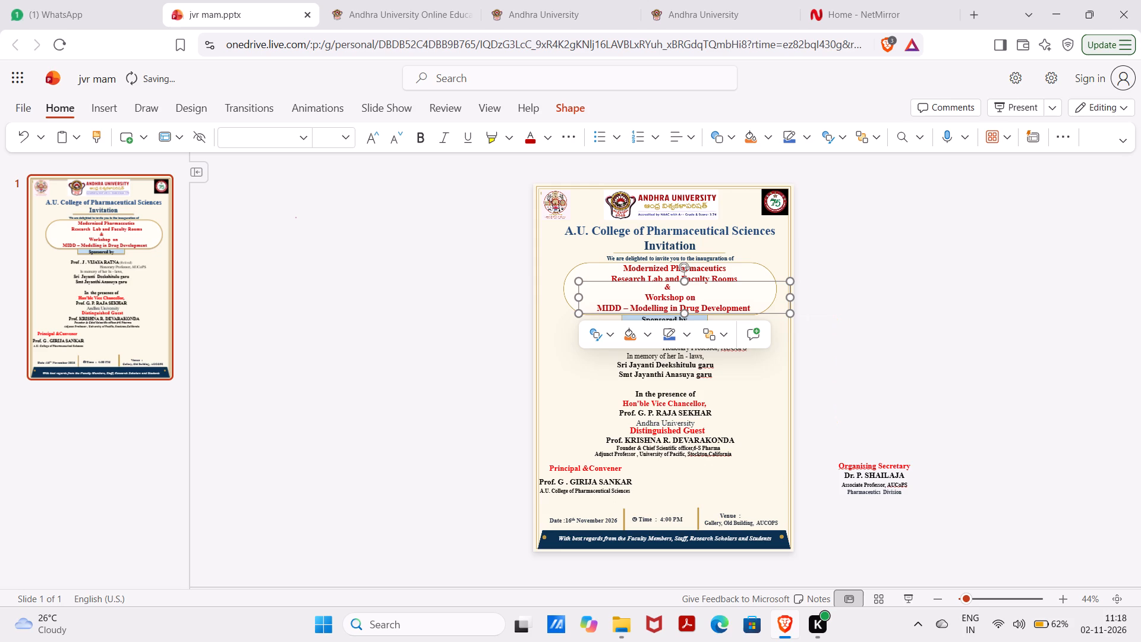
left_click(628, 318)
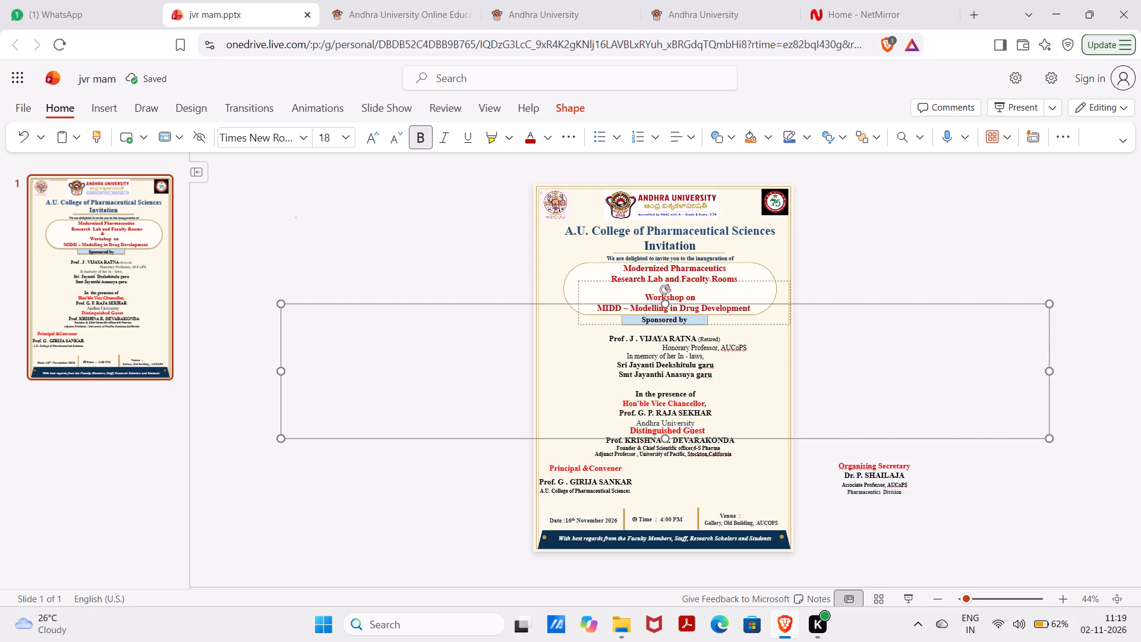
left_click(625, 325)
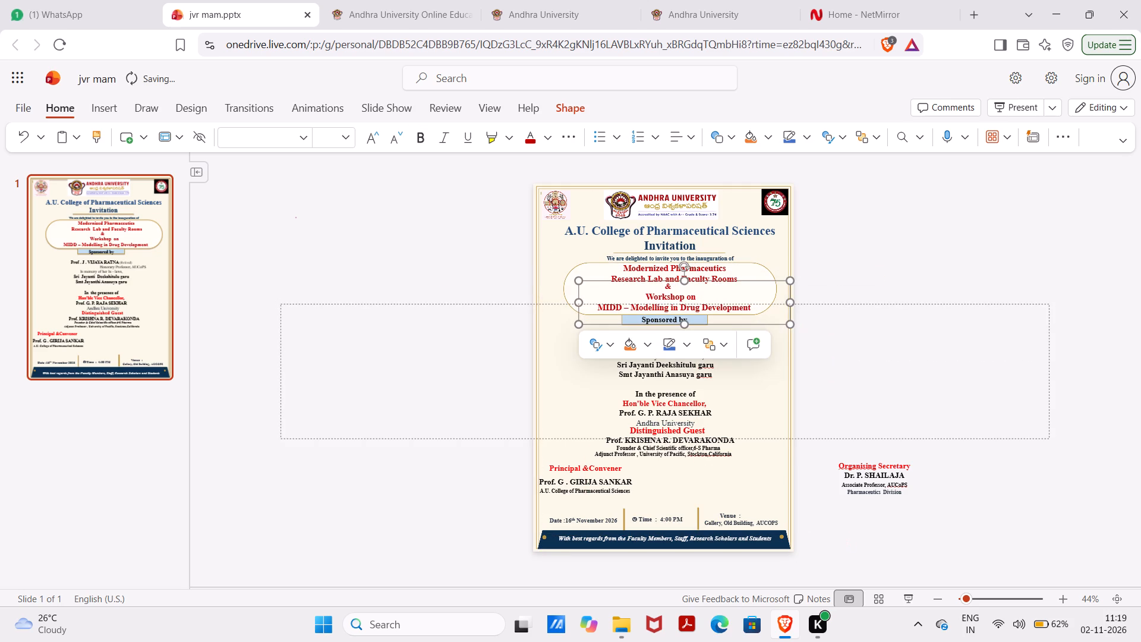
left_click(1068, 394)
left_click(1017, 419)
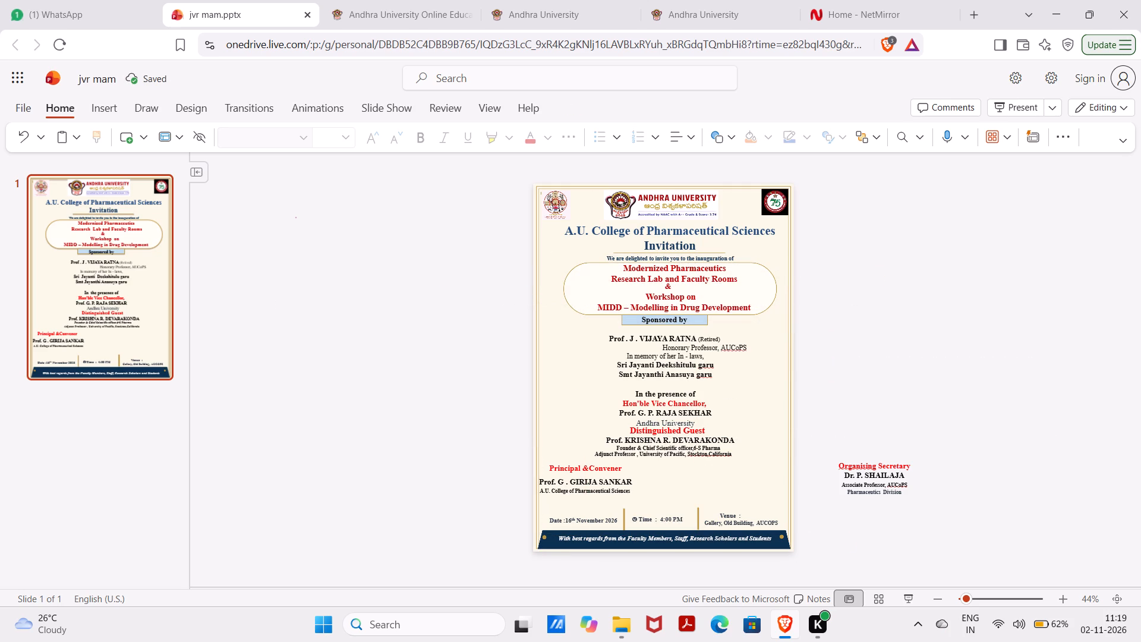
Shrink the wide text box holding "Sponsored by" and "In the presence of" to a narrow column outside the slide's left edge.
left_click(837, 406)
left_click(727, 406)
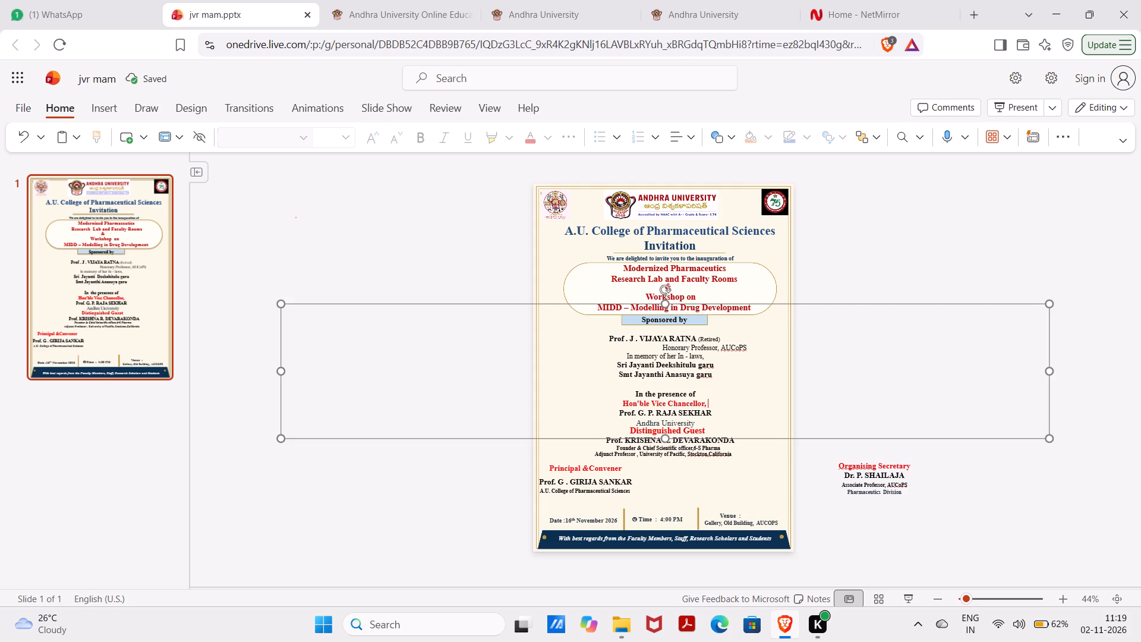
left_click_drag(1051, 437, 938, 420)
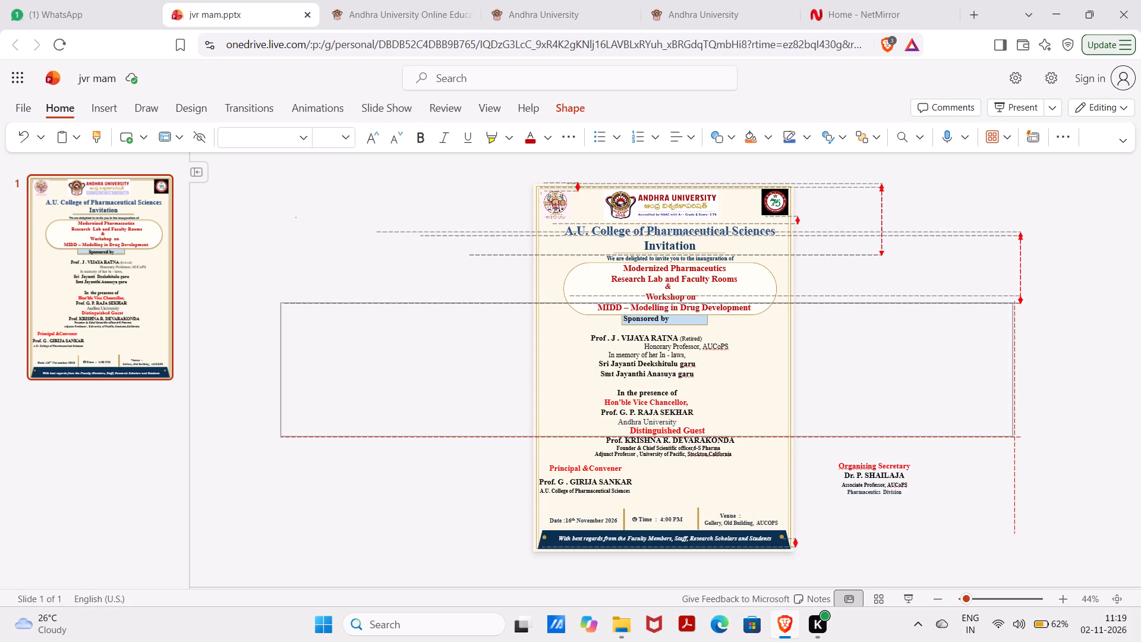
left_click_drag(938, 420, 310, 448)
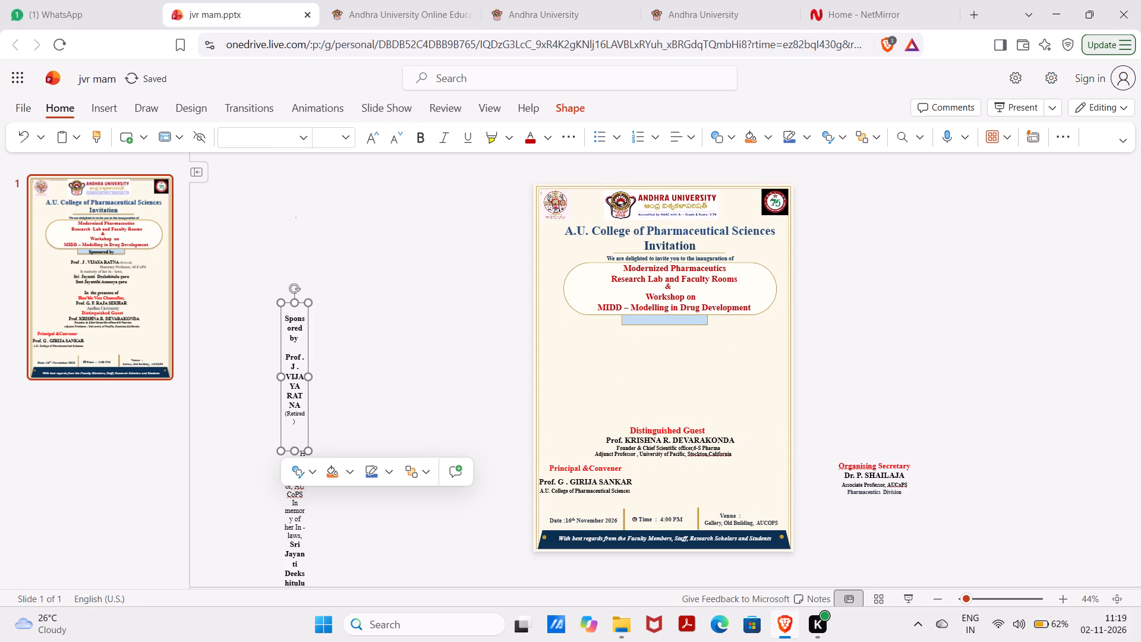
Move the "& Workshop on MIDD – Modelling in Drug Development" text box off the slide's right side, uncovering the light-blue band.
left_click(639, 322)
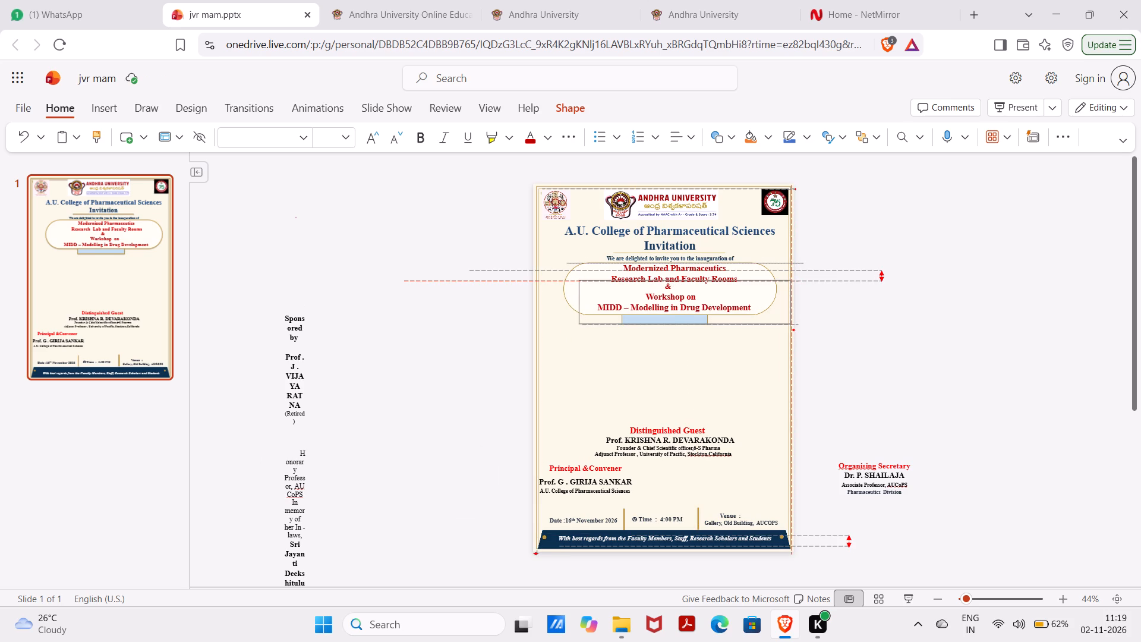
left_click(686, 374)
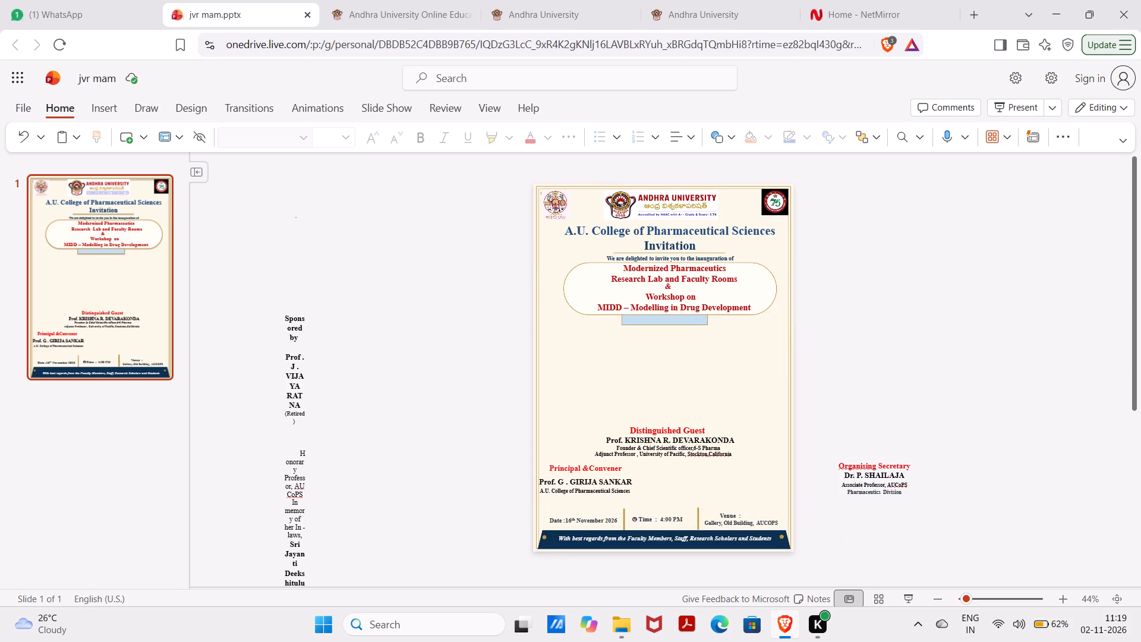
left_click(624, 324)
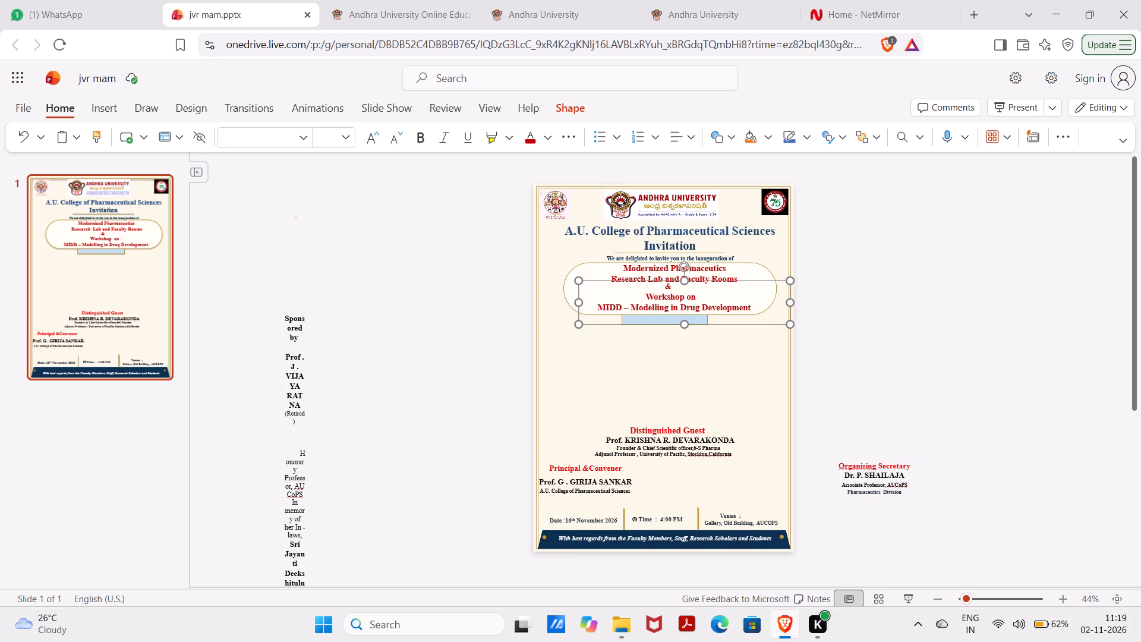
left_click(620, 336)
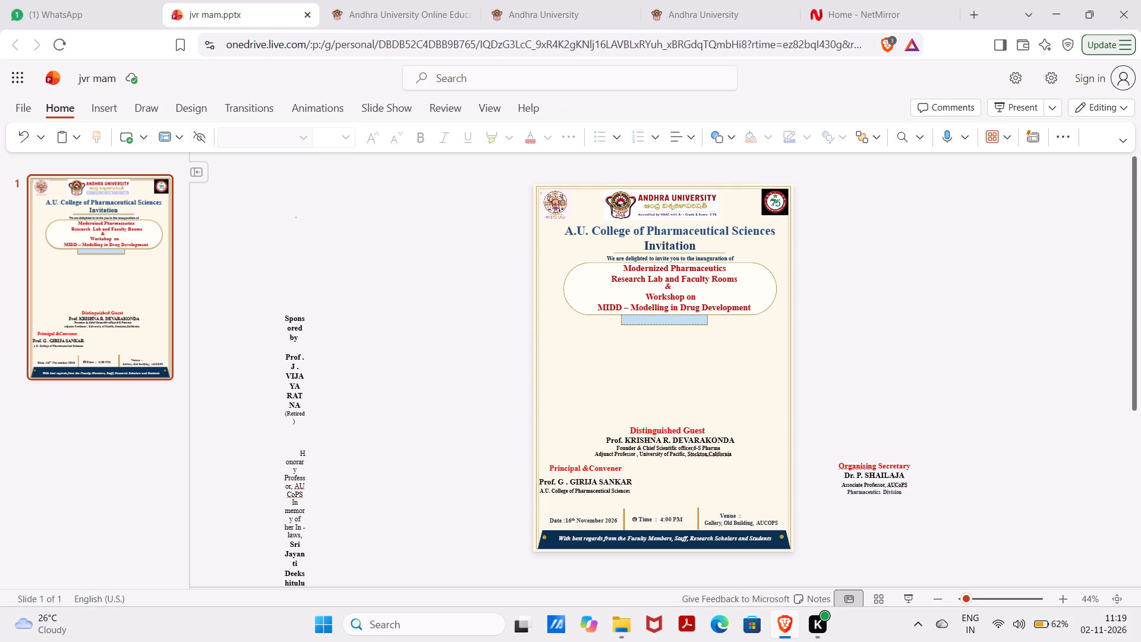
left_click_drag(580, 306, 836, 279)
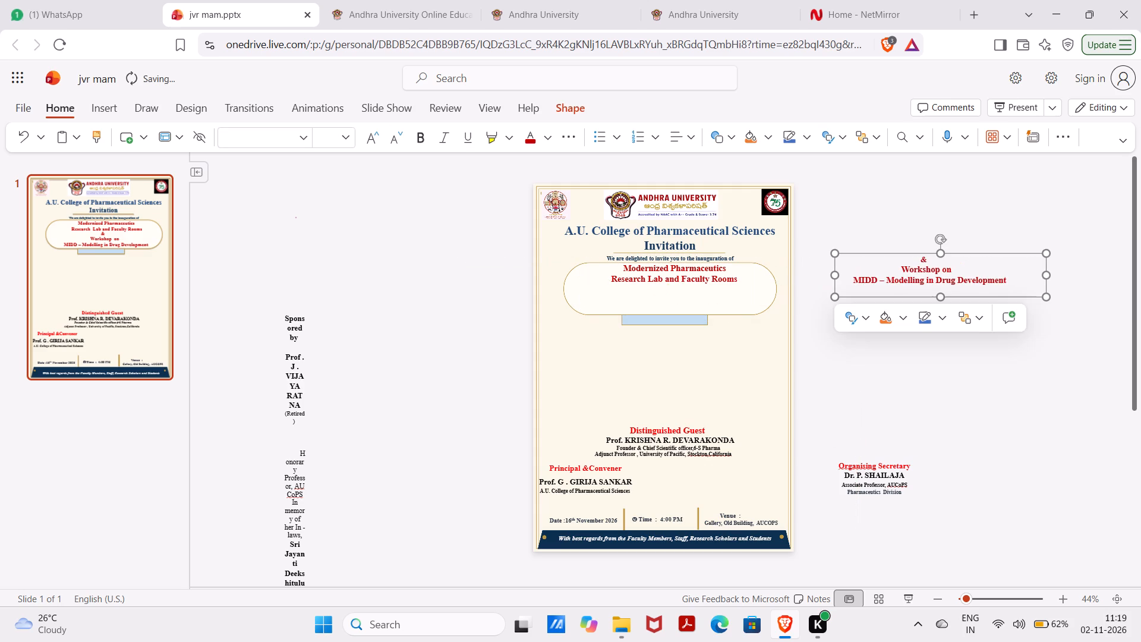
Pull the left edge of the light-blue band beneath the rounded shape slightly inward.
left_click(701, 323)
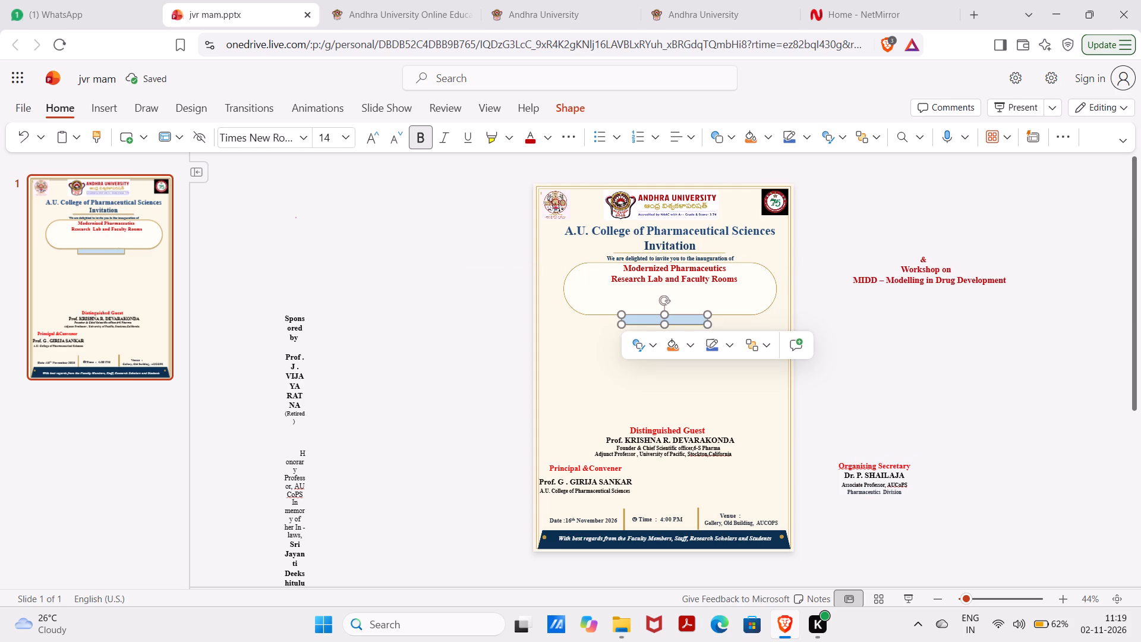
left_click(623, 322)
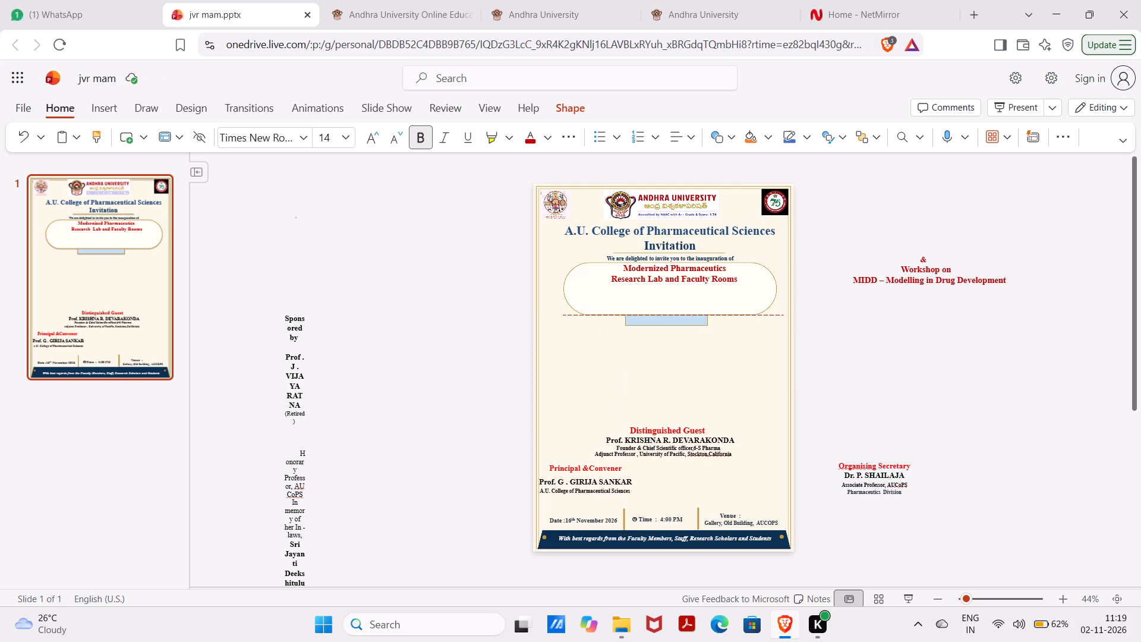
left_click(593, 347)
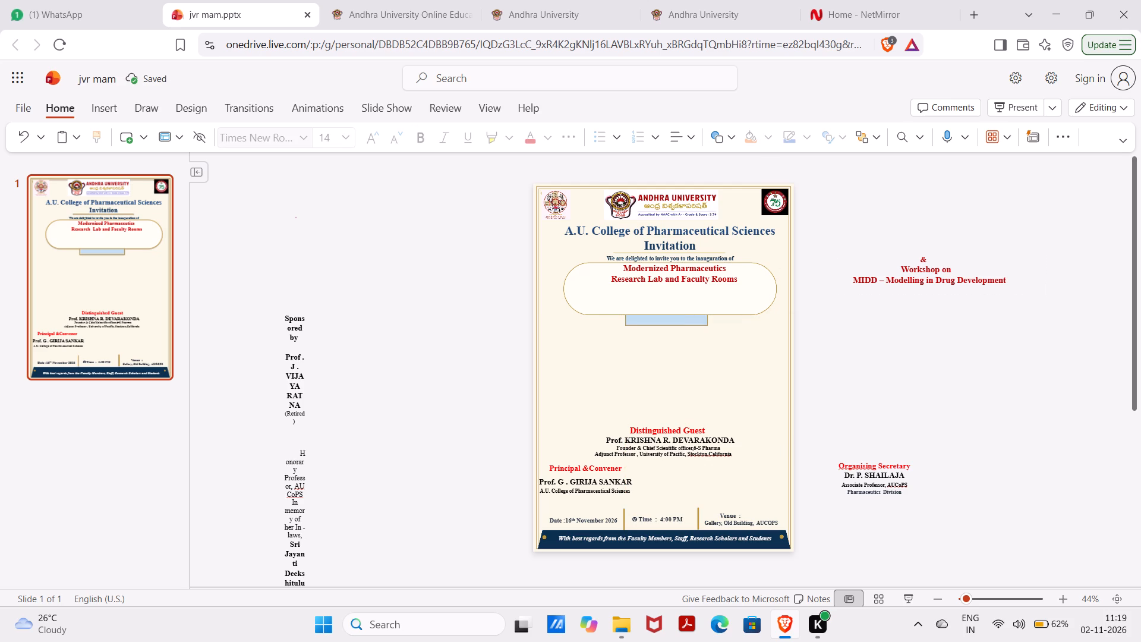
Move the "& Workshop on MIDD" text box back into the rounded shape, below "Research Lab and Faculty Rooms".
left_click_drag(834, 294, 543, 320)
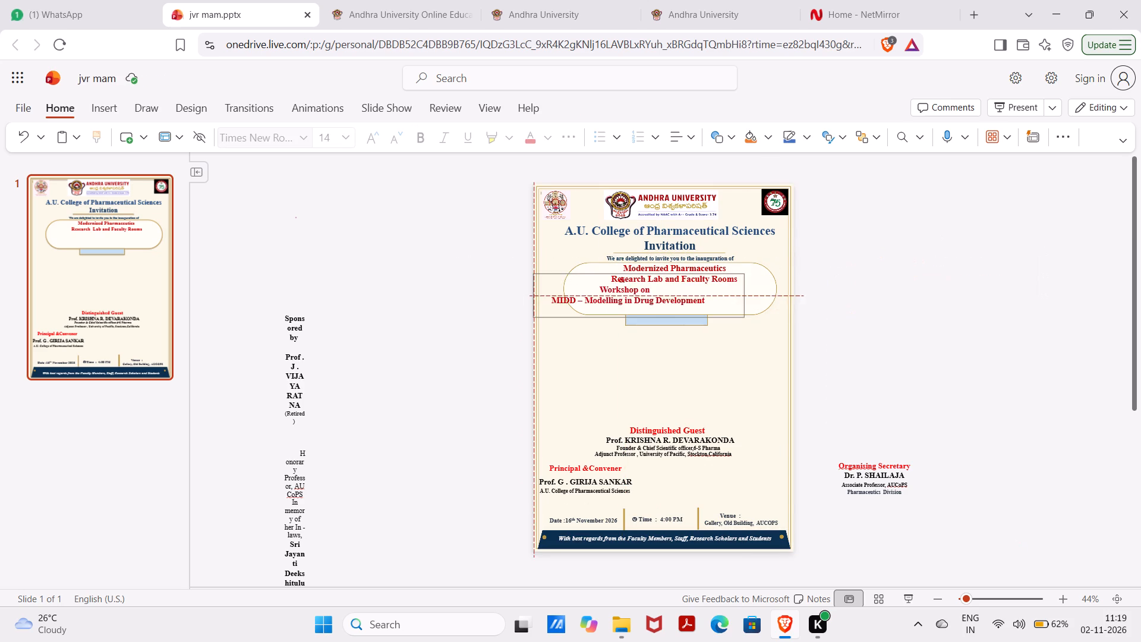
left_click_drag(543, 320, 577, 322)
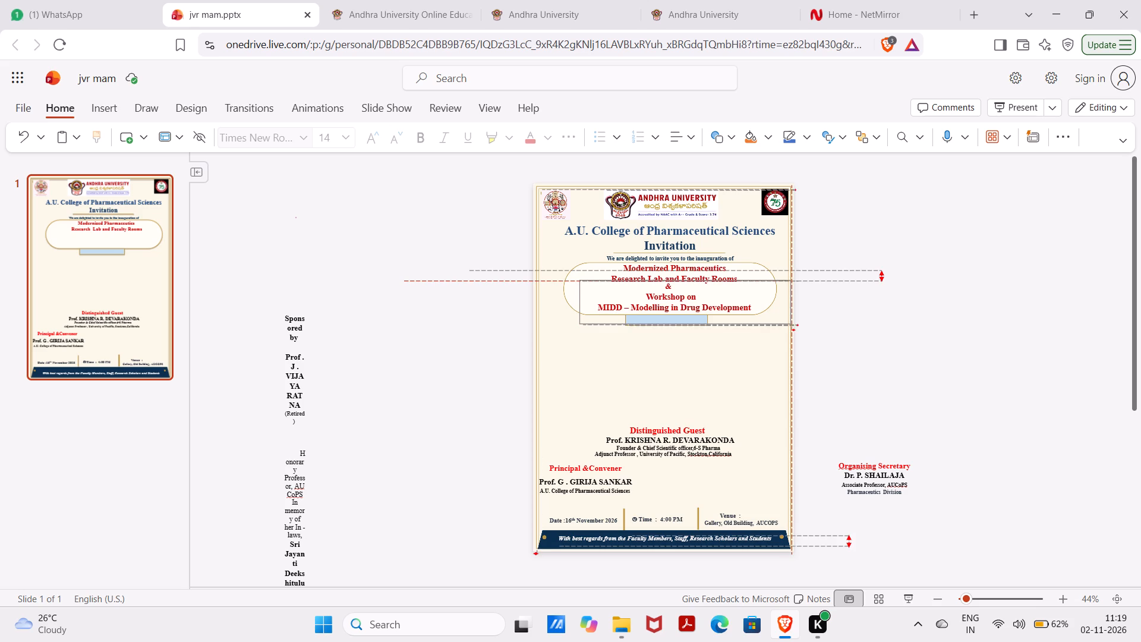
left_click_drag(577, 322, 575, 322)
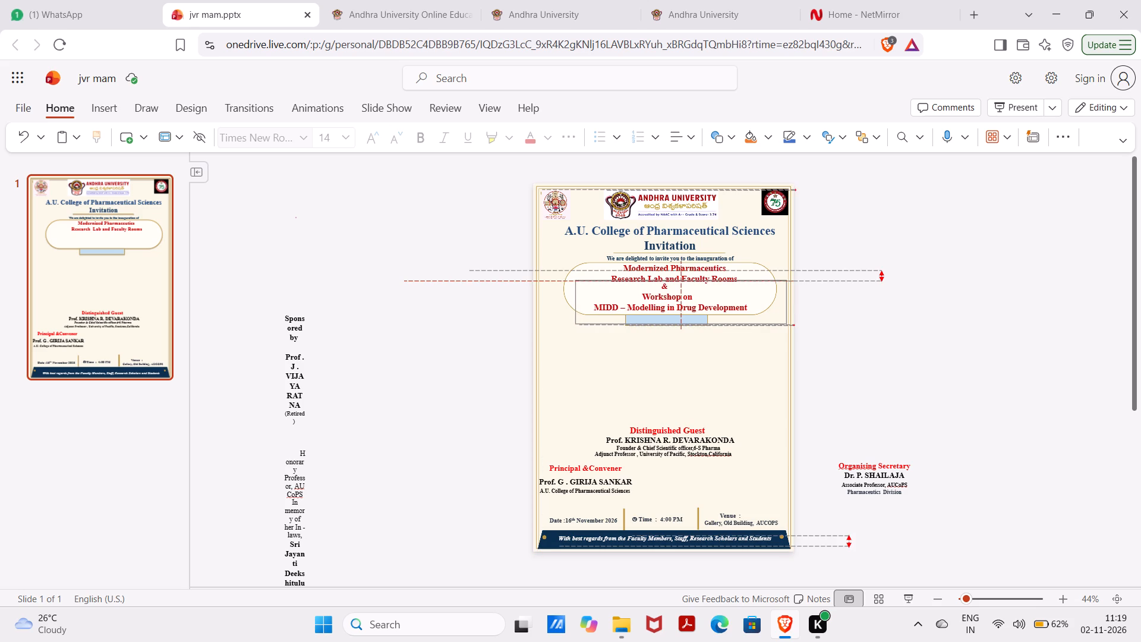
left_click_drag(575, 322, 579, 322)
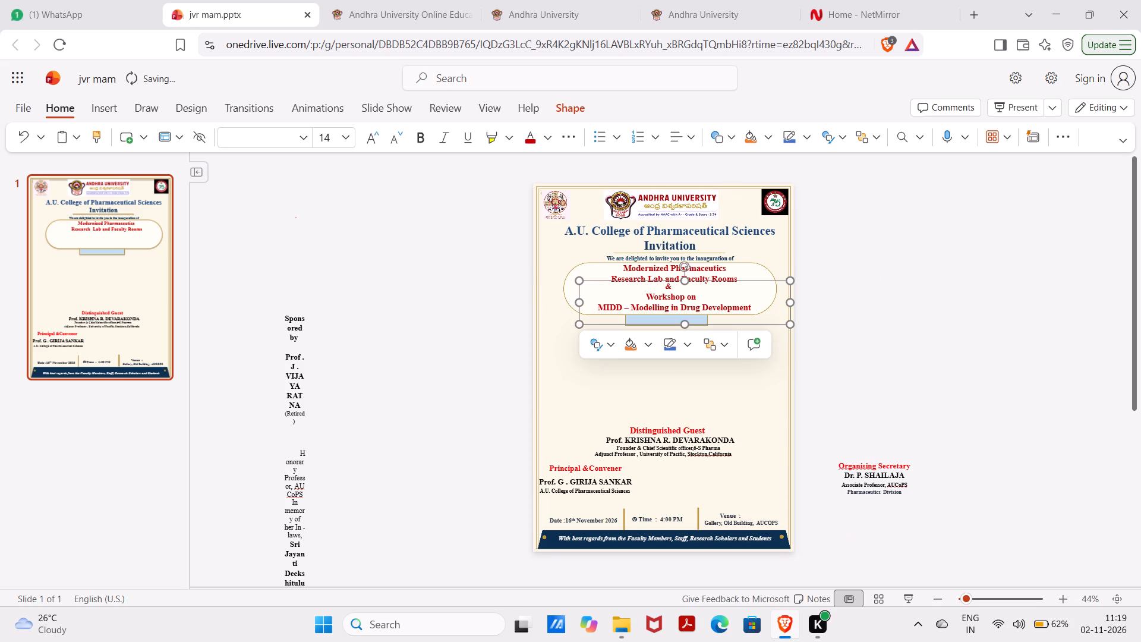
left_click(937, 334)
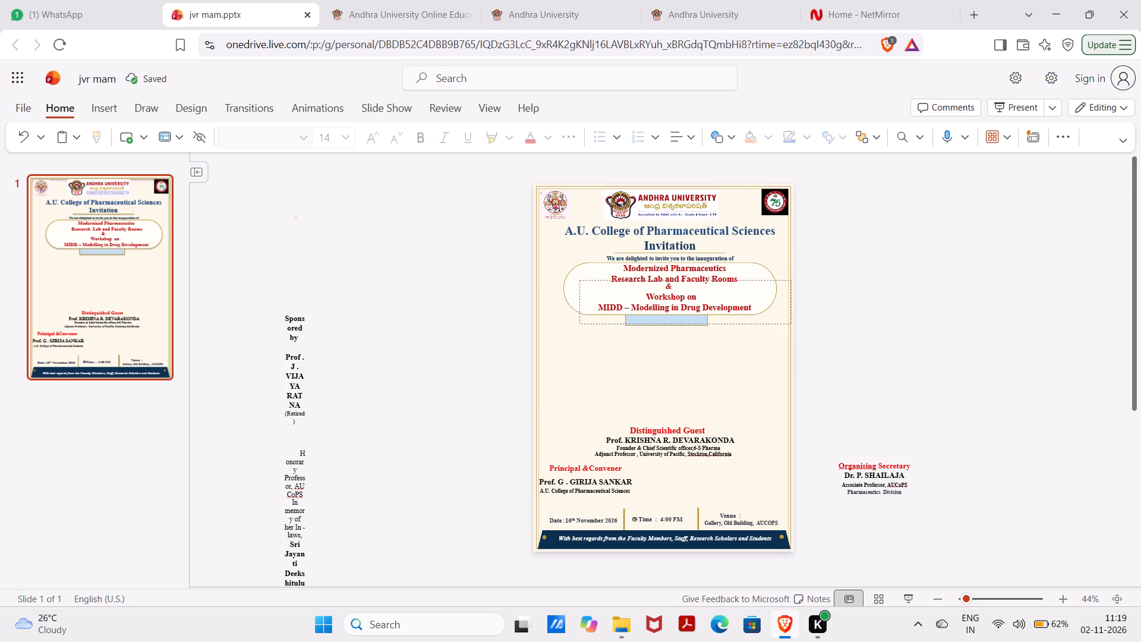
Delete two leading spaces before "MIDD – Modelling in Drug Development".
left_click(597, 309)
key("BackSpace")
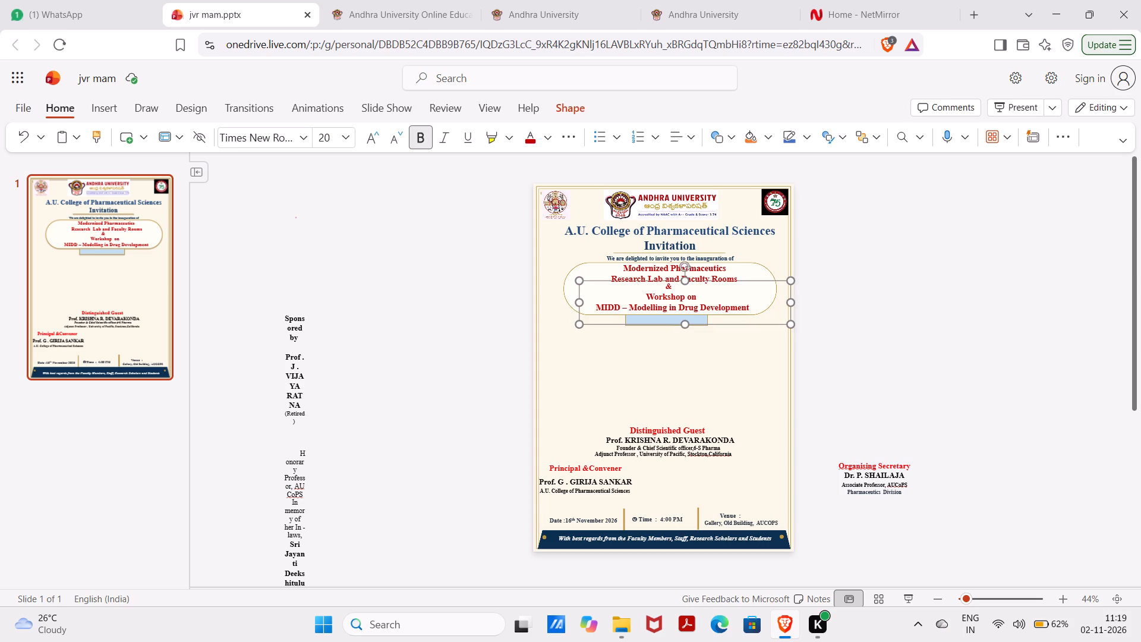
key("BackSpace")
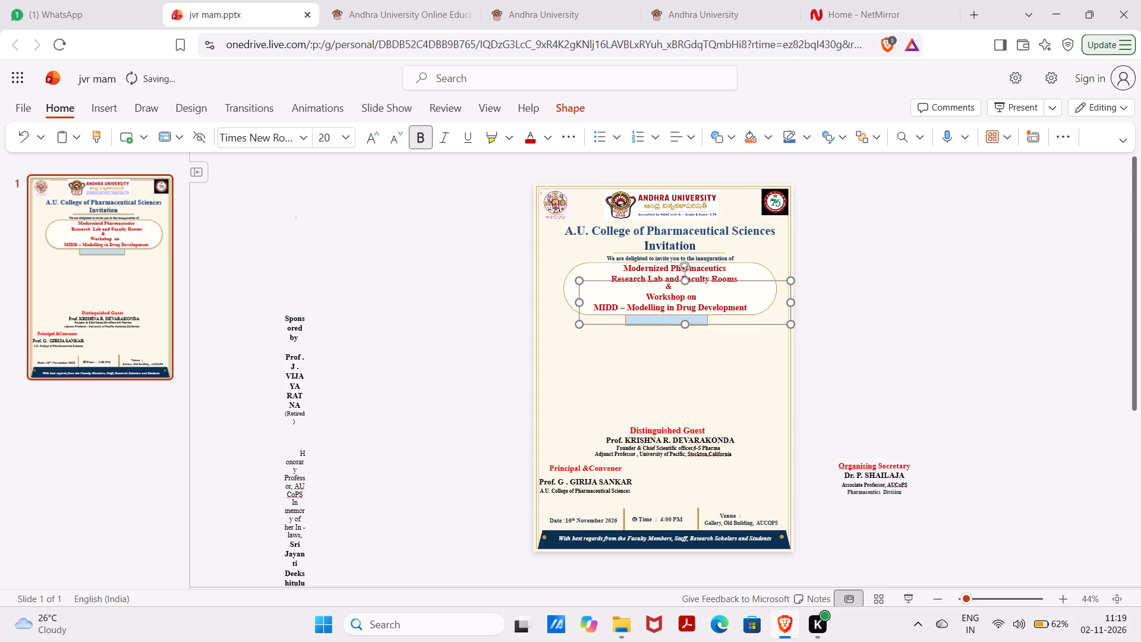
left_click(888, 366)
Move the narrow "Sponsored by" text column from beside the slide onto it, over the light-blue band.
left_click(314, 439)
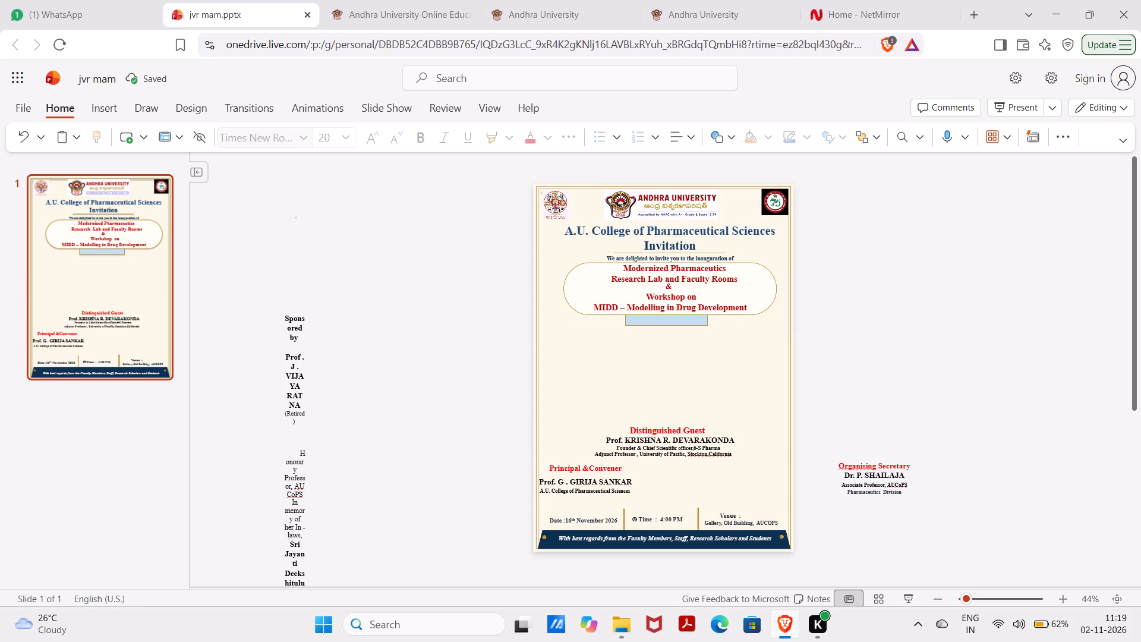
left_click(310, 439)
left_click_drag(309, 439, 653, 400)
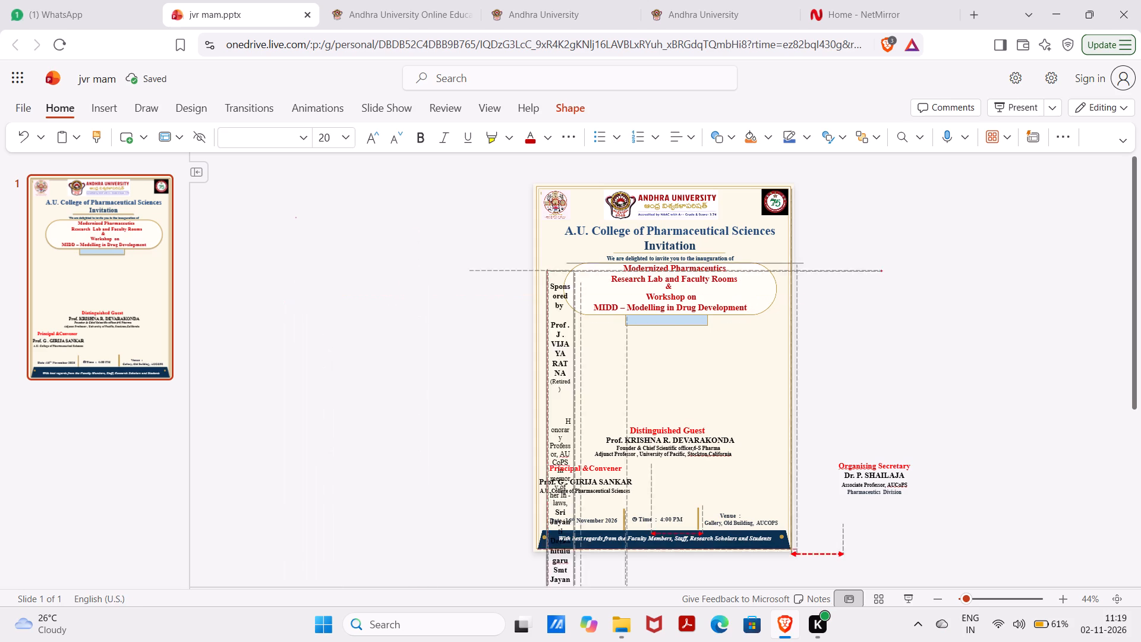
left_click_drag(653, 400, 711, 394)
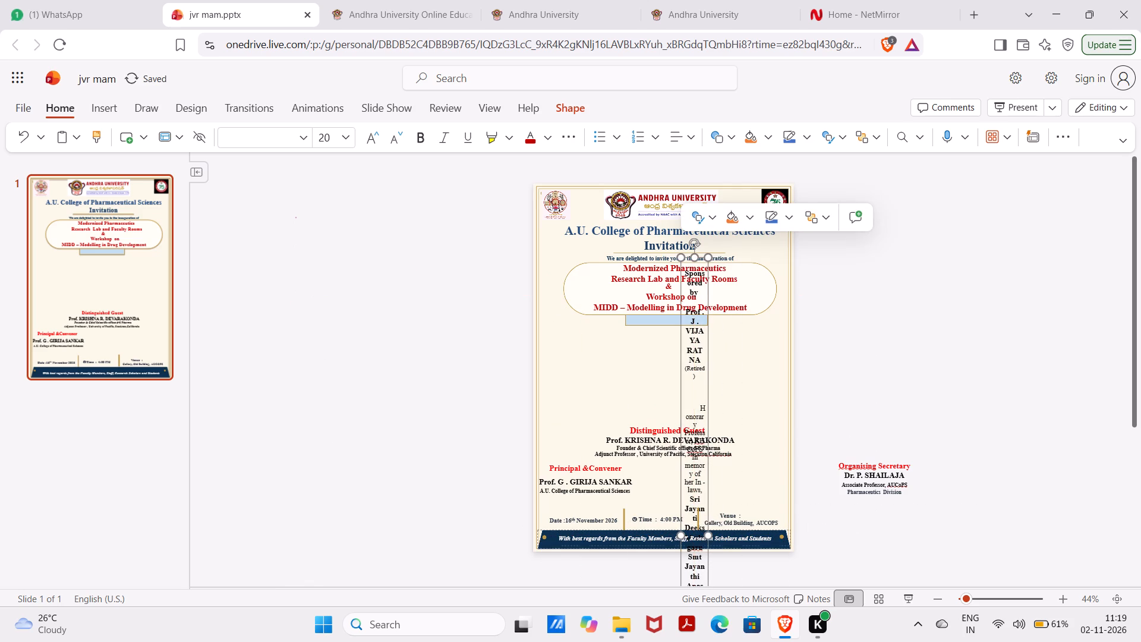
Widen the narrow "Sponsored by" text box beyond both side edges of the slide so its lines run horizontally.
left_click_drag(710, 537, 748, 517)
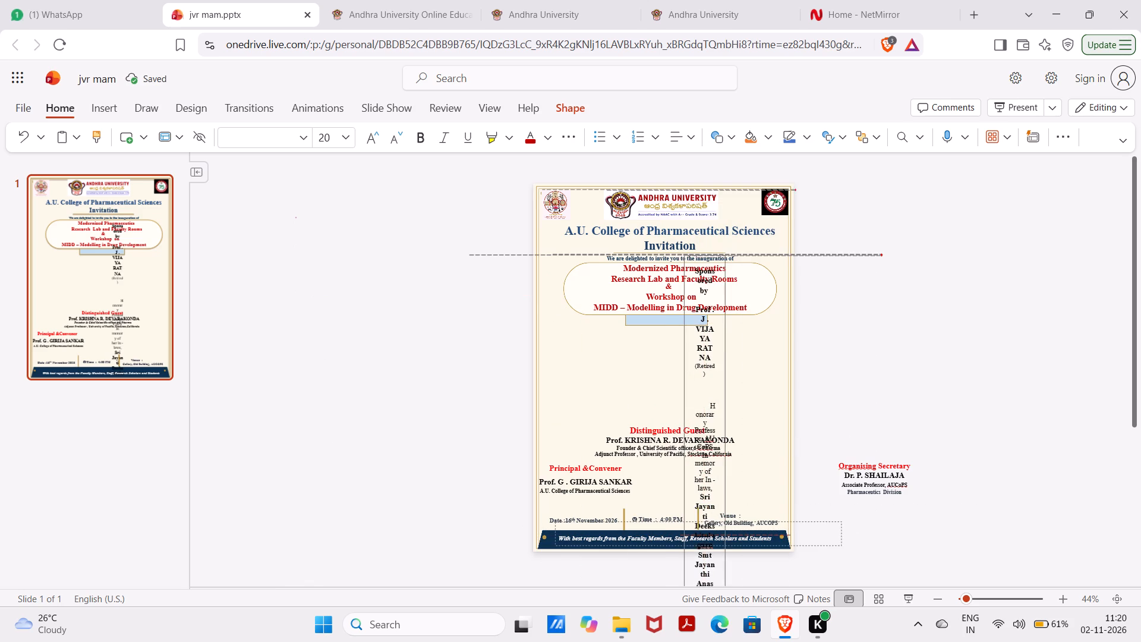
left_click_drag(748, 517, 979, 329)
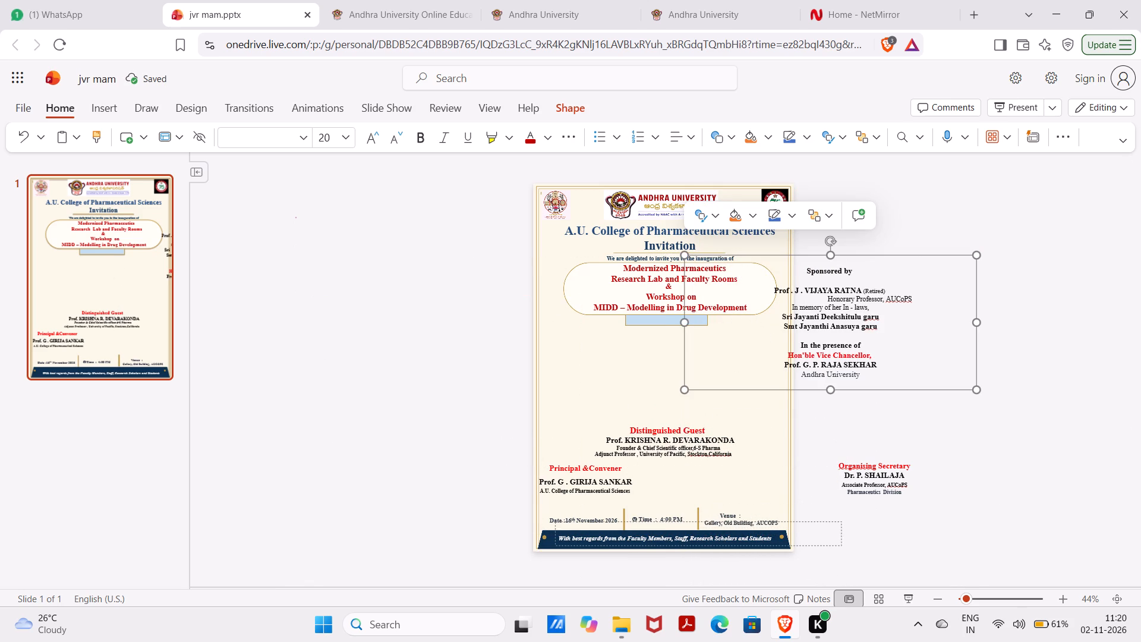
left_click_drag(685, 323, 610, 389)
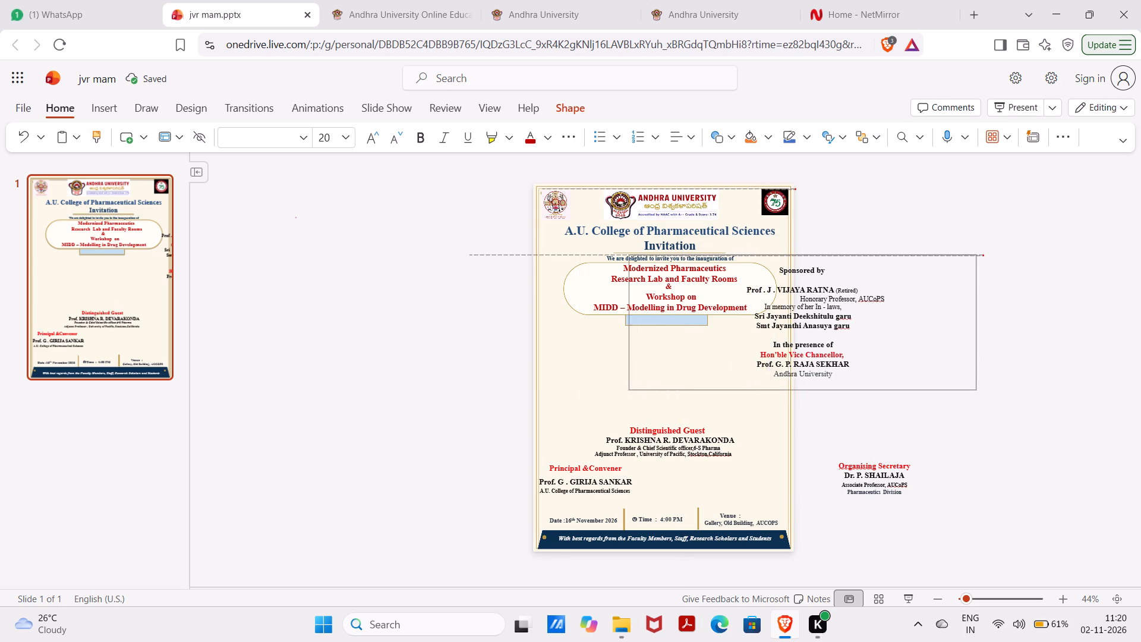
left_click_drag(610, 389, 508, 411)
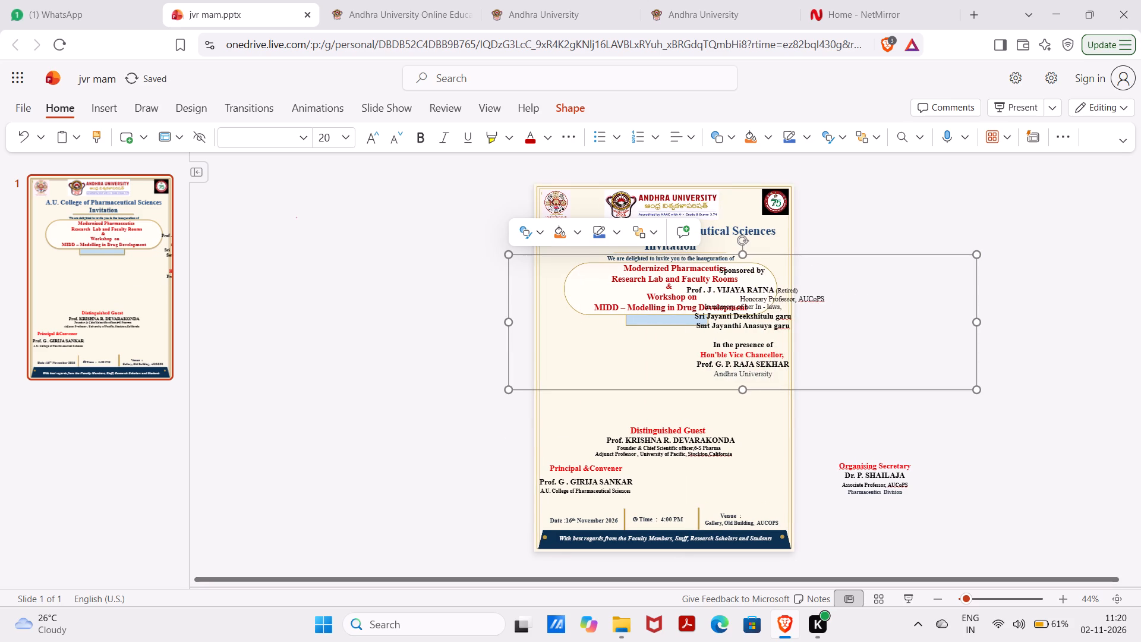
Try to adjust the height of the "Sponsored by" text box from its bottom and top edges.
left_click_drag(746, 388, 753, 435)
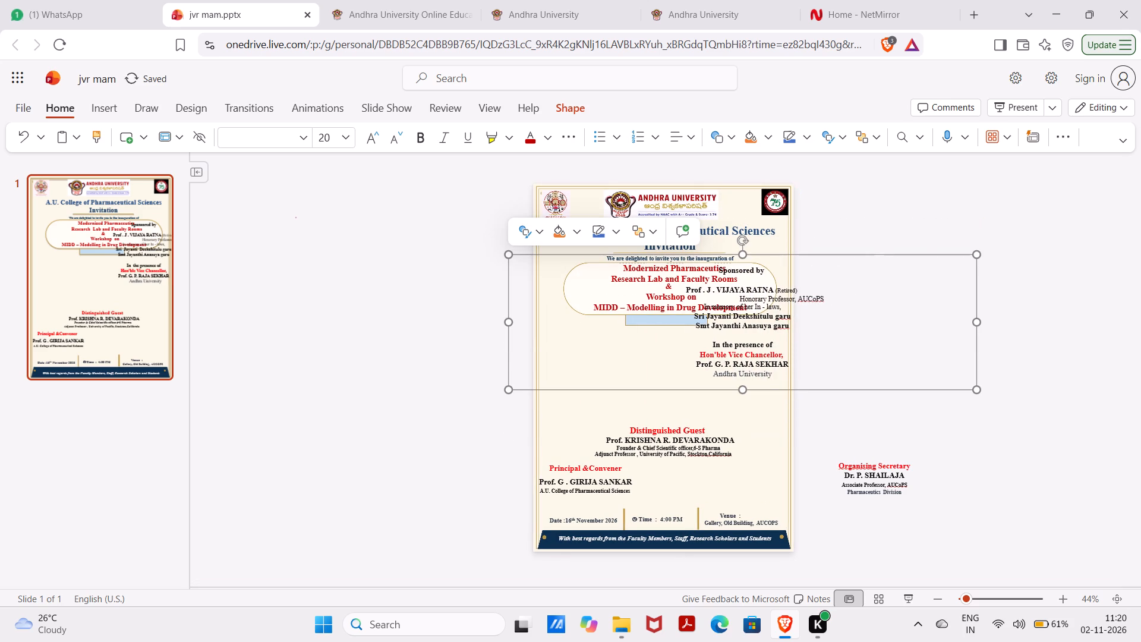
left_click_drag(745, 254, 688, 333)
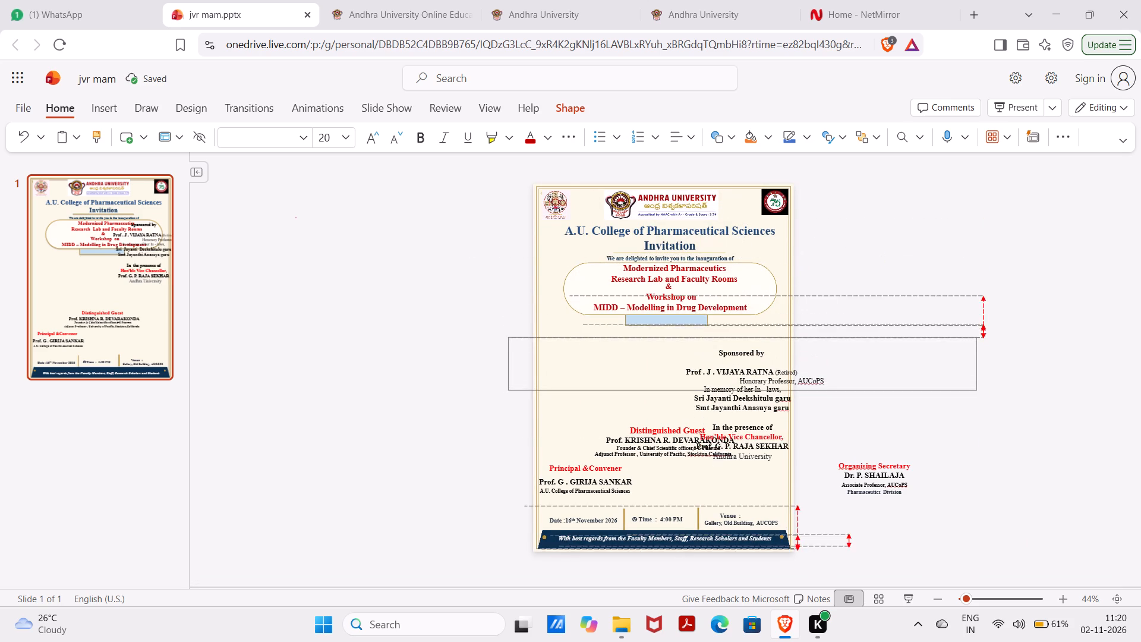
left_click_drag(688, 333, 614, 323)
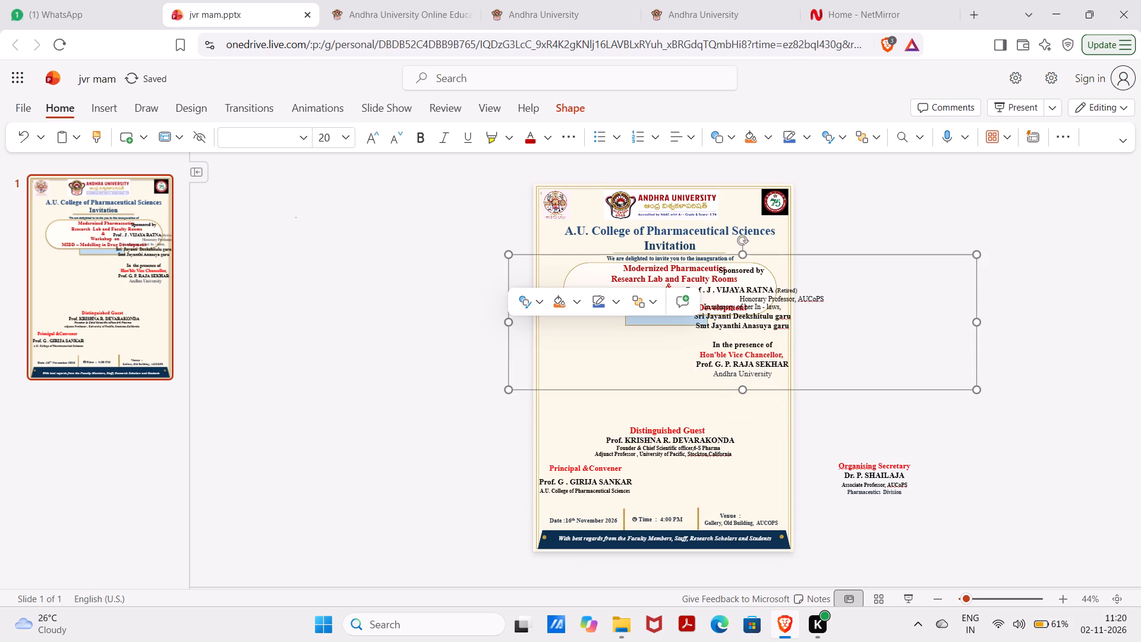
Extend the text box further left and lower its top edge so "Sponsored by" sits centred in the light-blue band.
left_click_drag(508, 388, 423, 449)
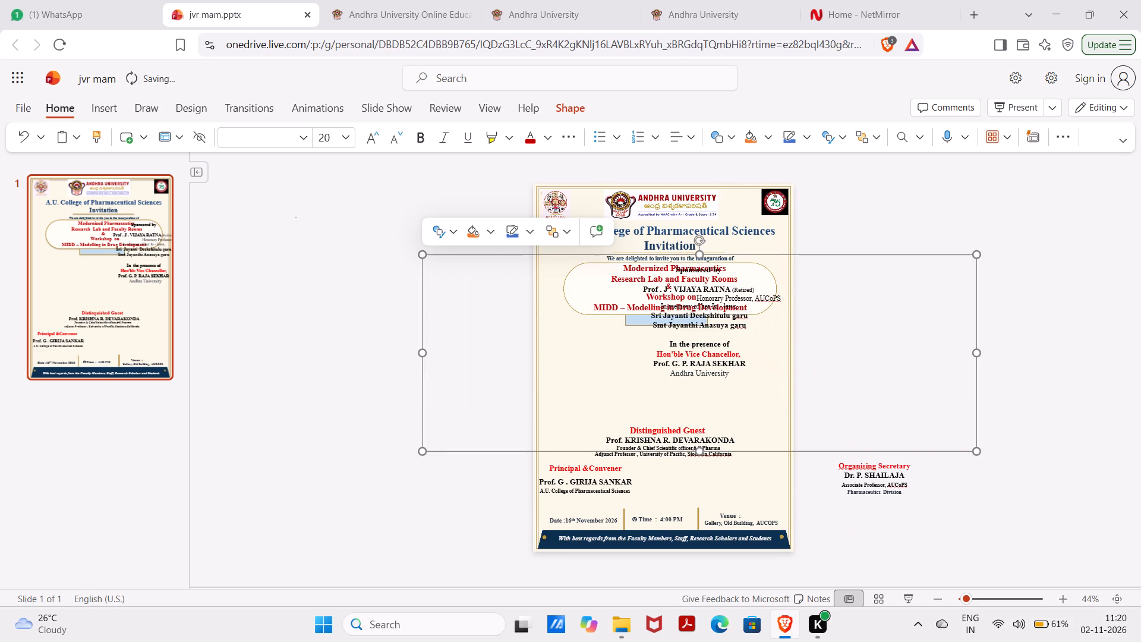
left_click_drag(423, 256, 410, 326)
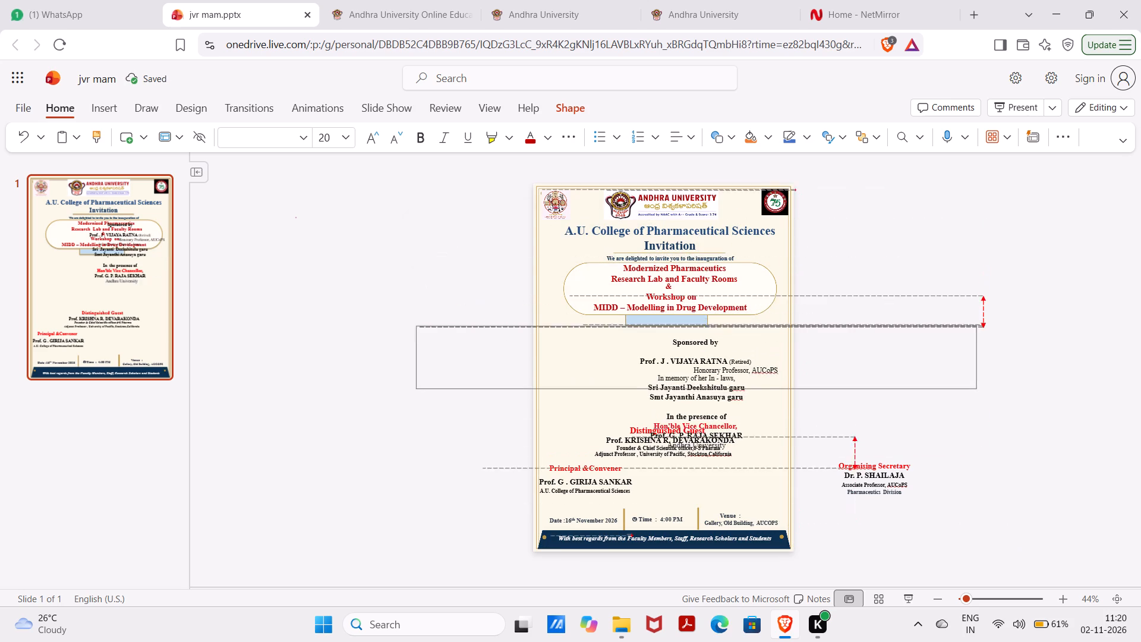
left_click_drag(410, 326, 384, 314)
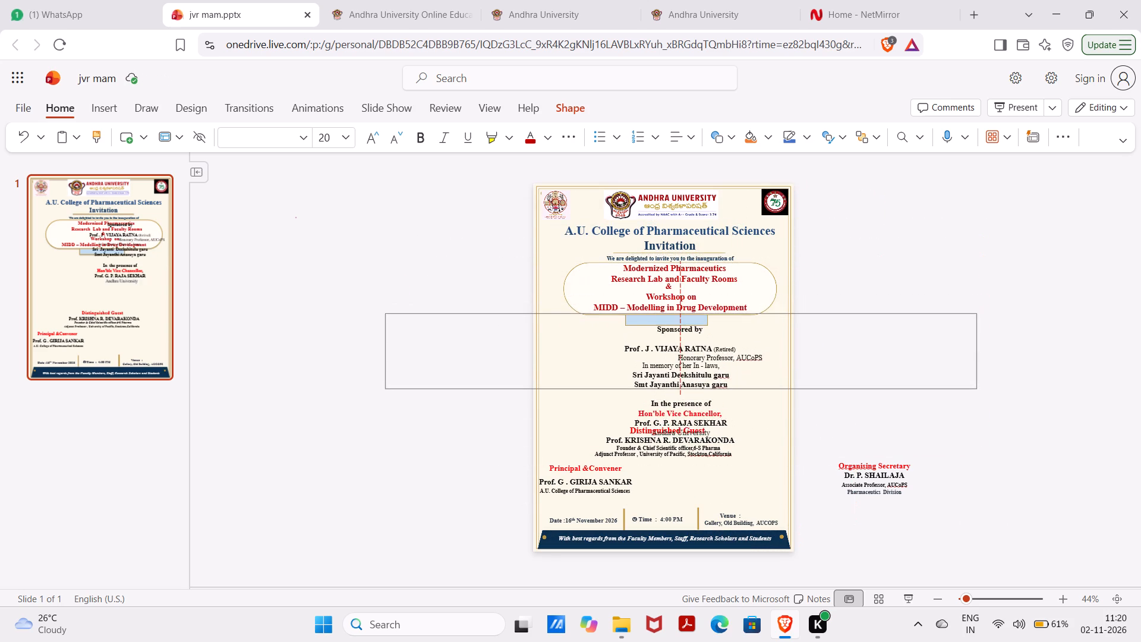
left_click_drag(384, 314, 365, 307)
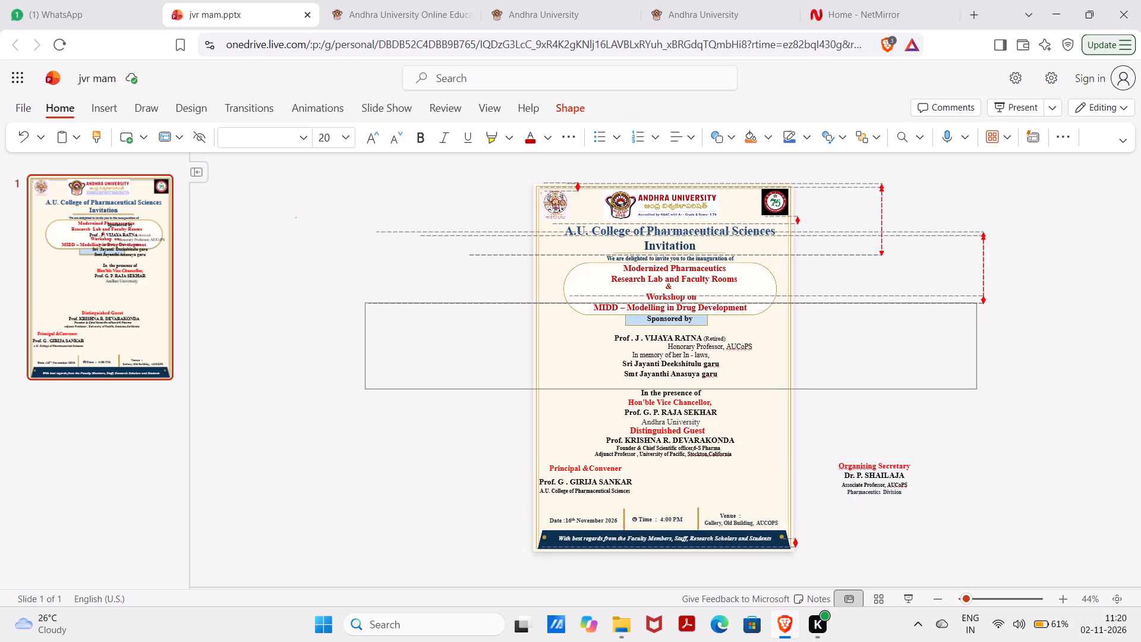
left_click_drag(365, 307, 361, 309)
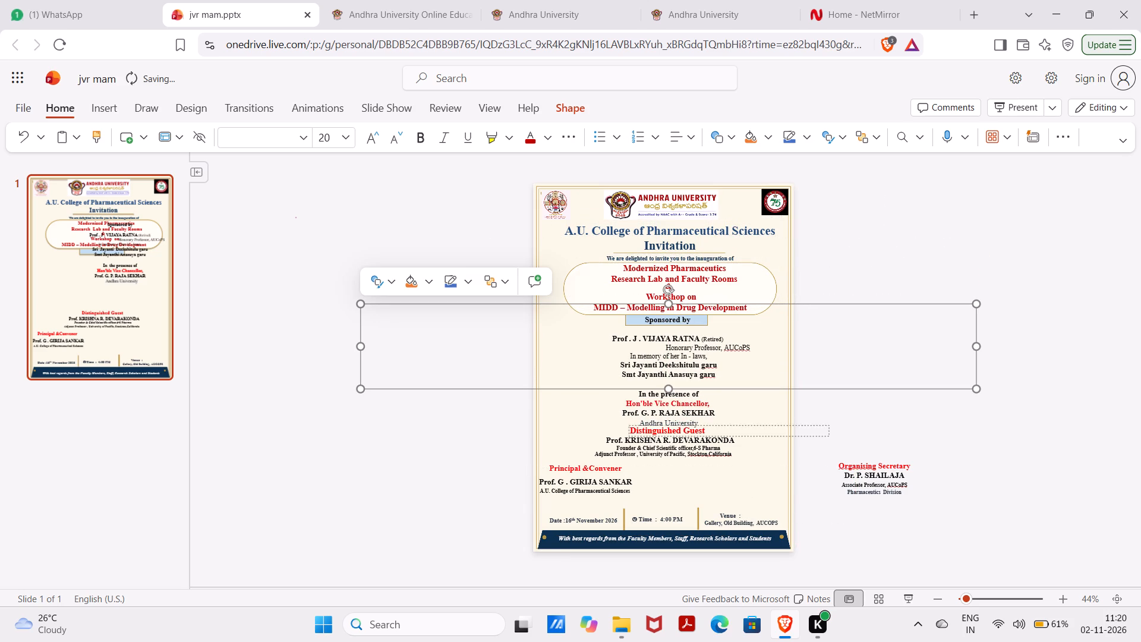
left_click(944, 273)
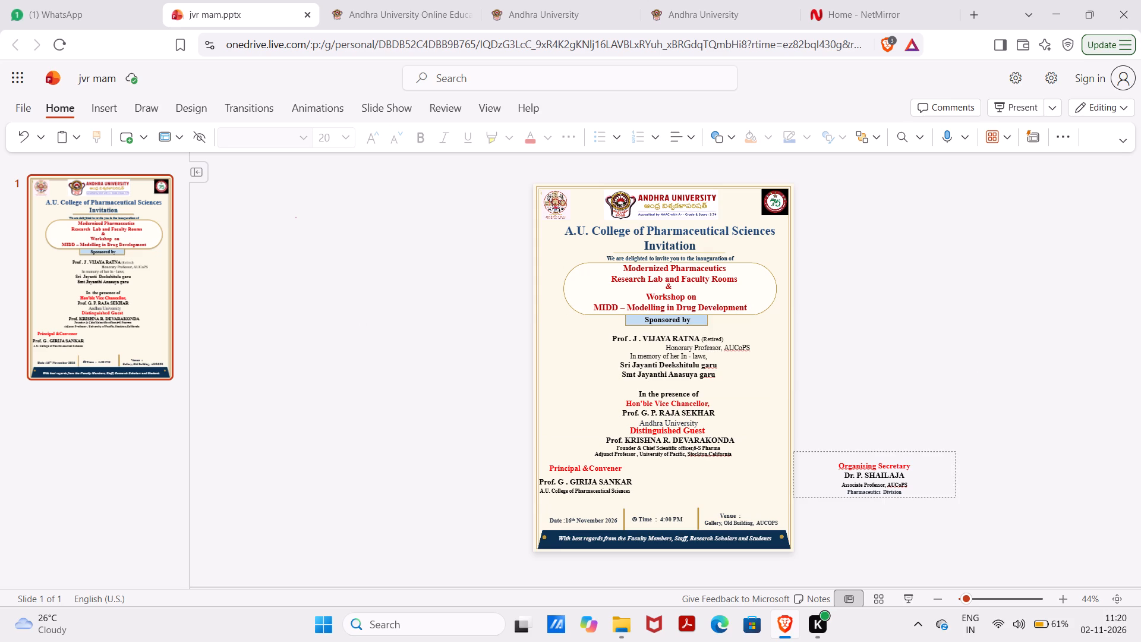
Select the "Sponsored by" text box at its "Honorary Professor, AUCoPS" line.
right_click(740, 348)
right_click(740, 348)
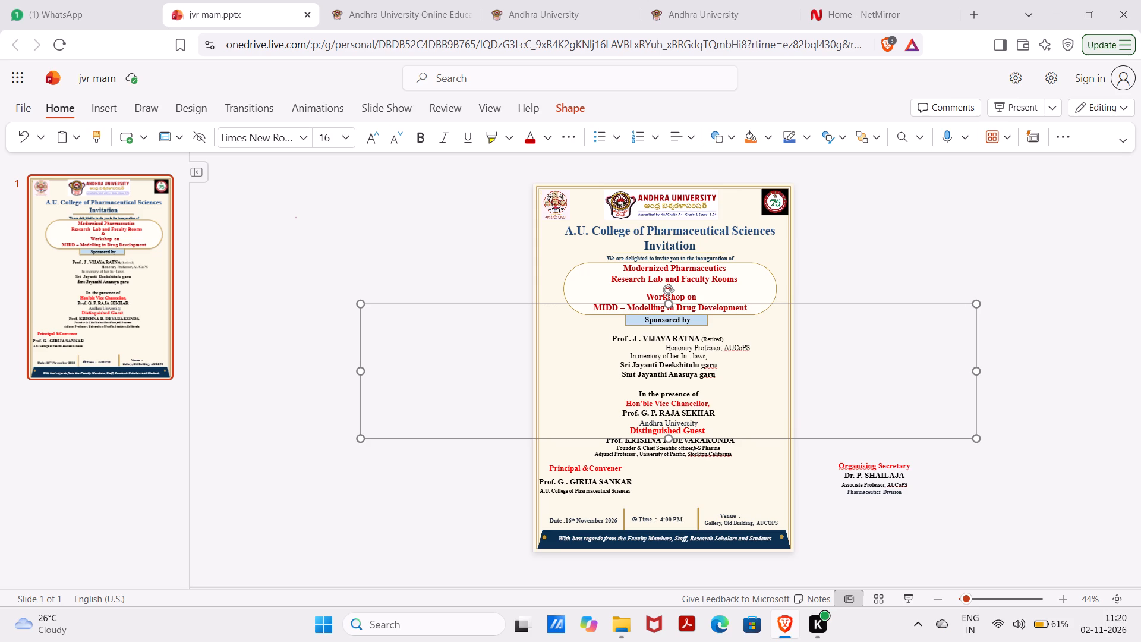
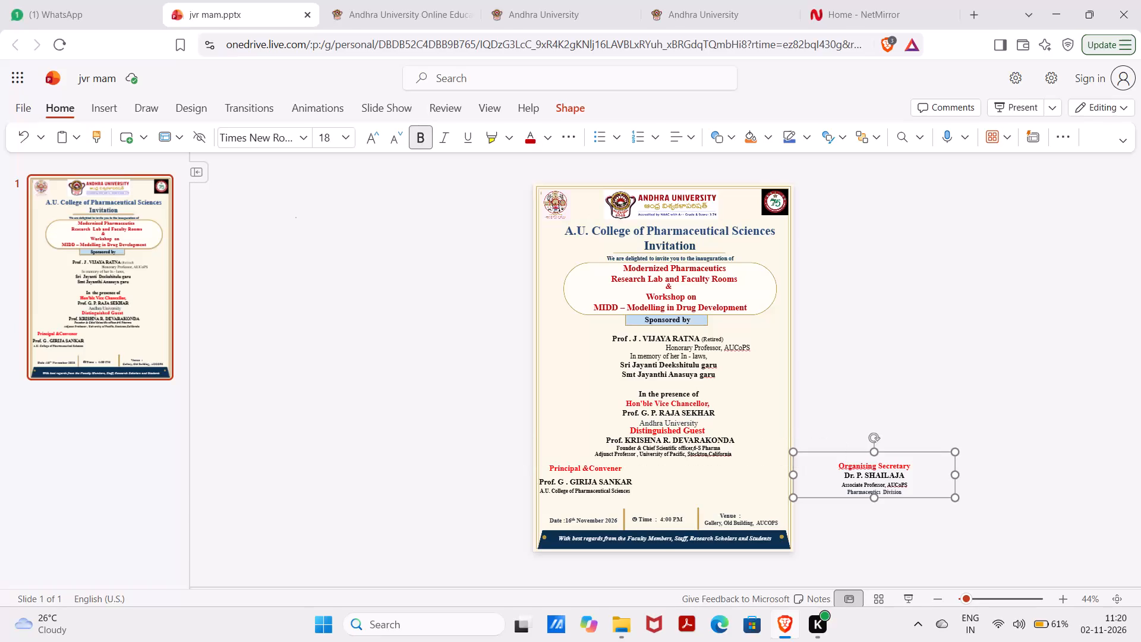
Extend the "Organising Secretary" text box leftward so its centred text sits on the slide, opposite the "Principal &Convener" block.
left_click_drag(793, 454, 622, 459)
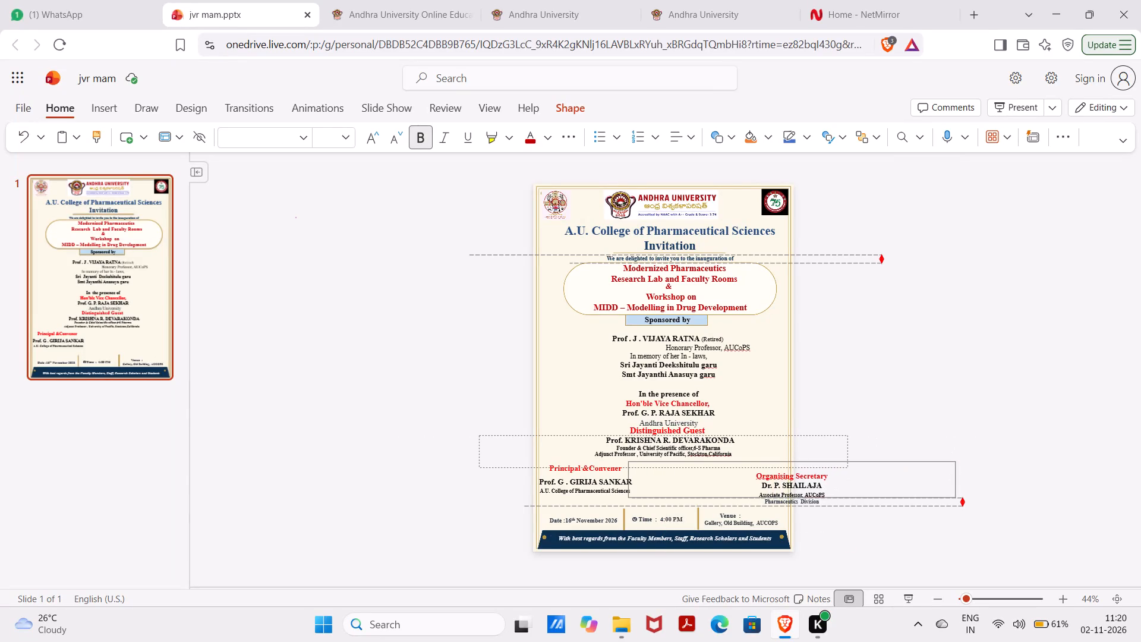
left_click_drag(622, 459, 550, 454)
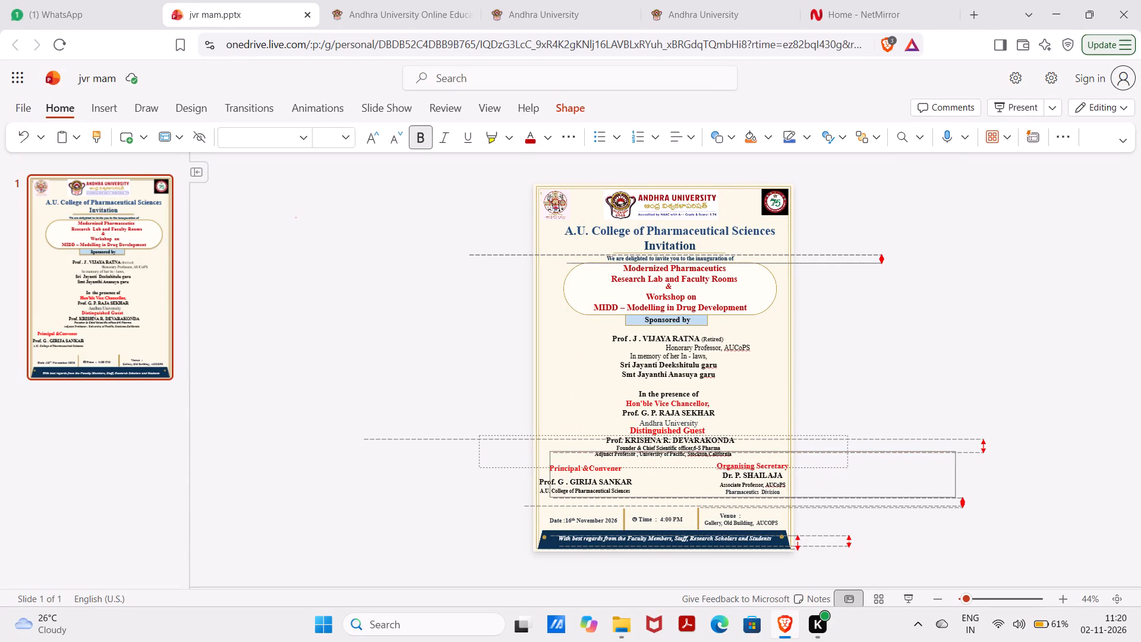
left_click_drag(550, 454, 547, 454)
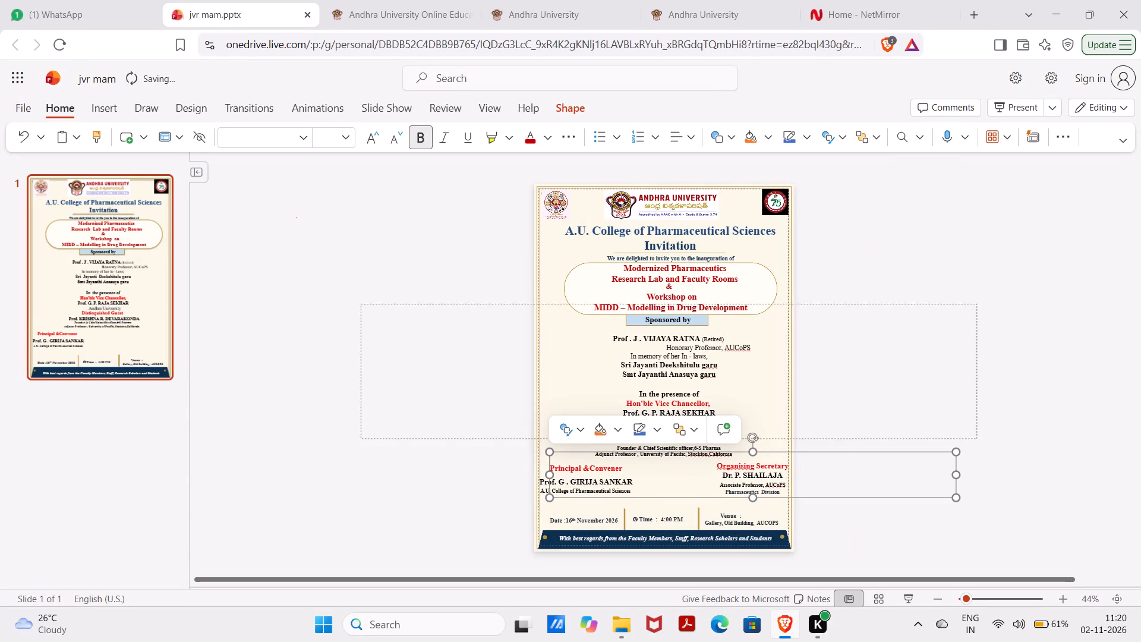
left_click(947, 335)
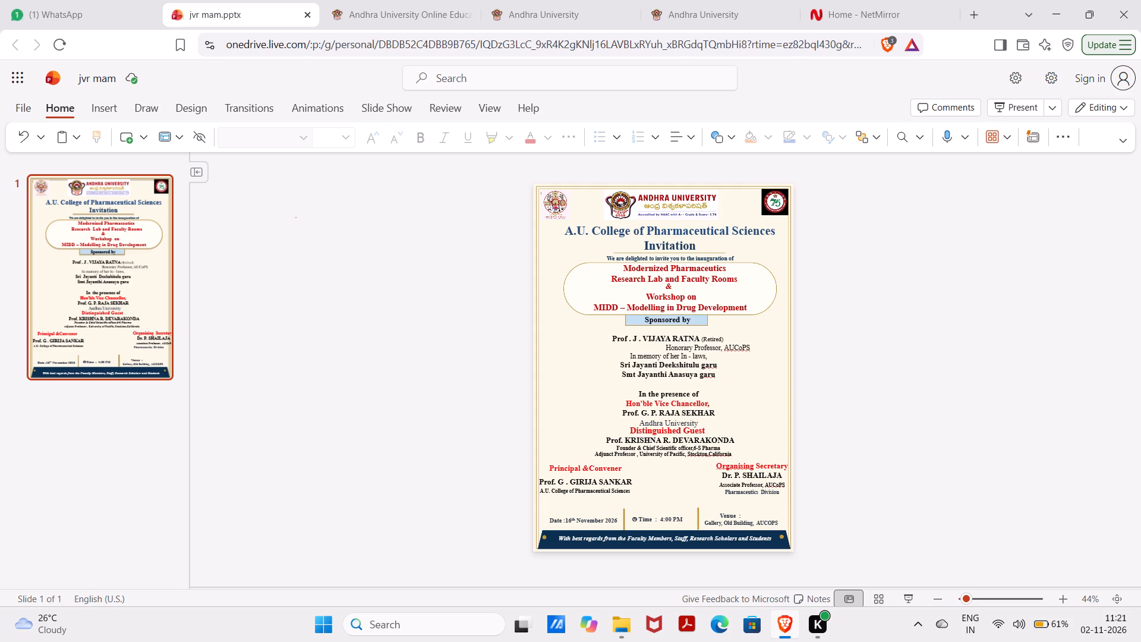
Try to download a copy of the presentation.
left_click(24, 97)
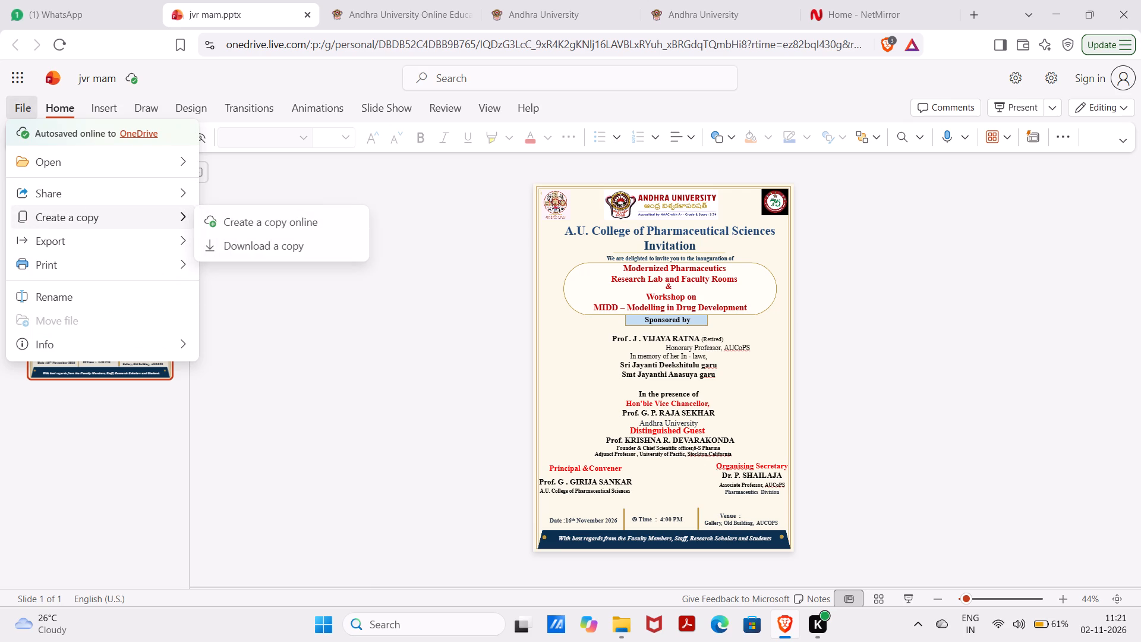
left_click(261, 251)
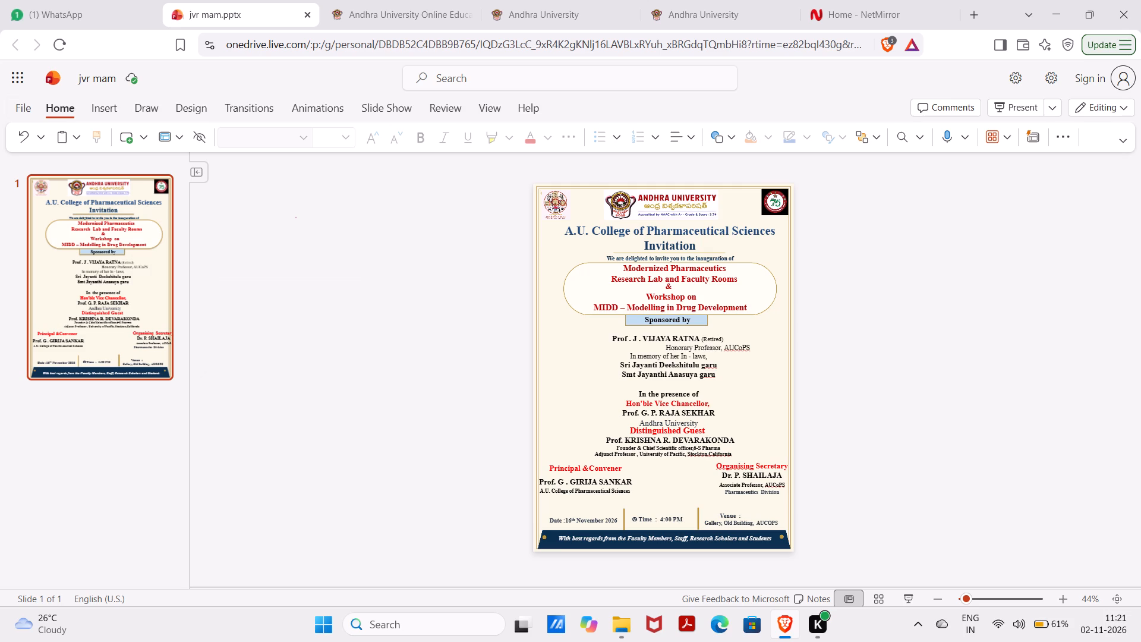
Capture the whole invitation slide as a rectangular snip with Snipping Tool and copy the image to the clipboard.
left_click(459, 629)
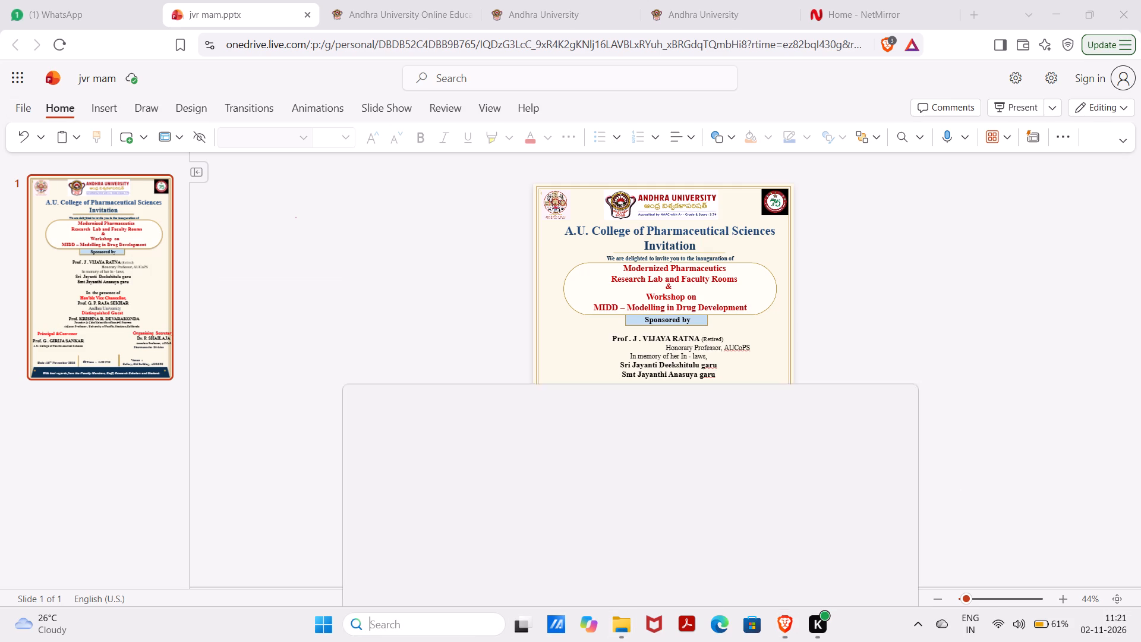
left_click(447, 141)
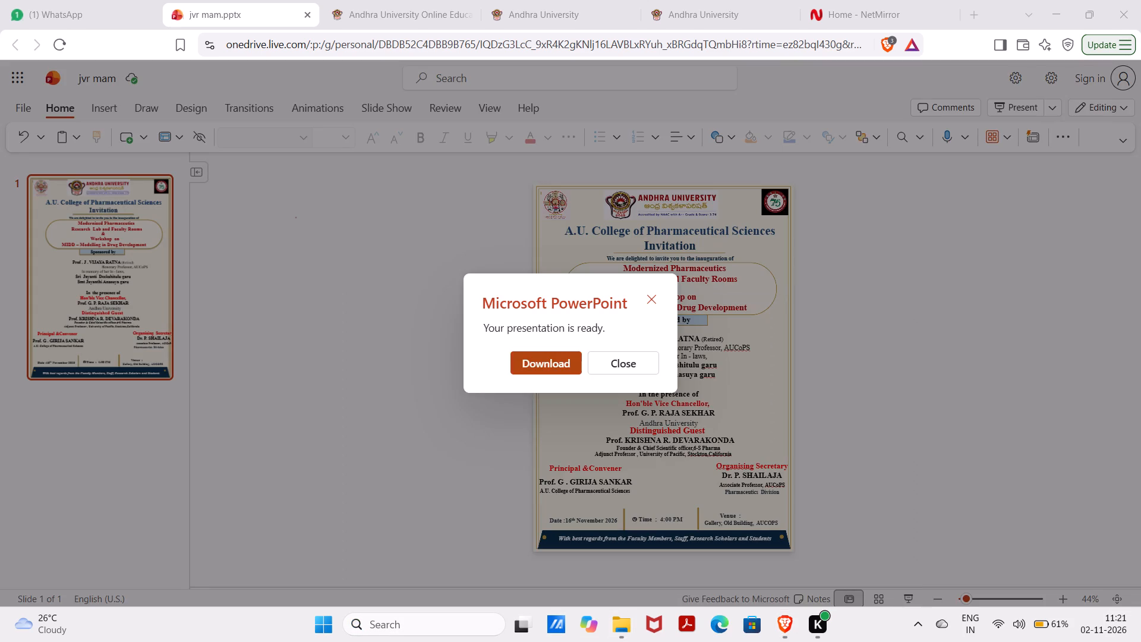
left_click(568, 355)
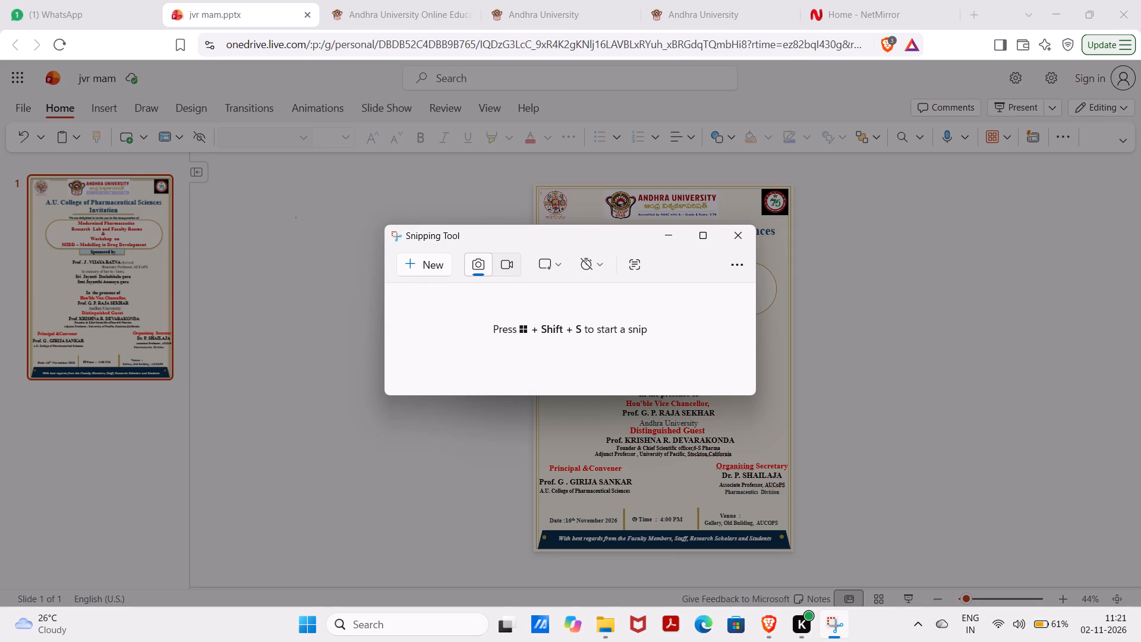
left_click(425, 267)
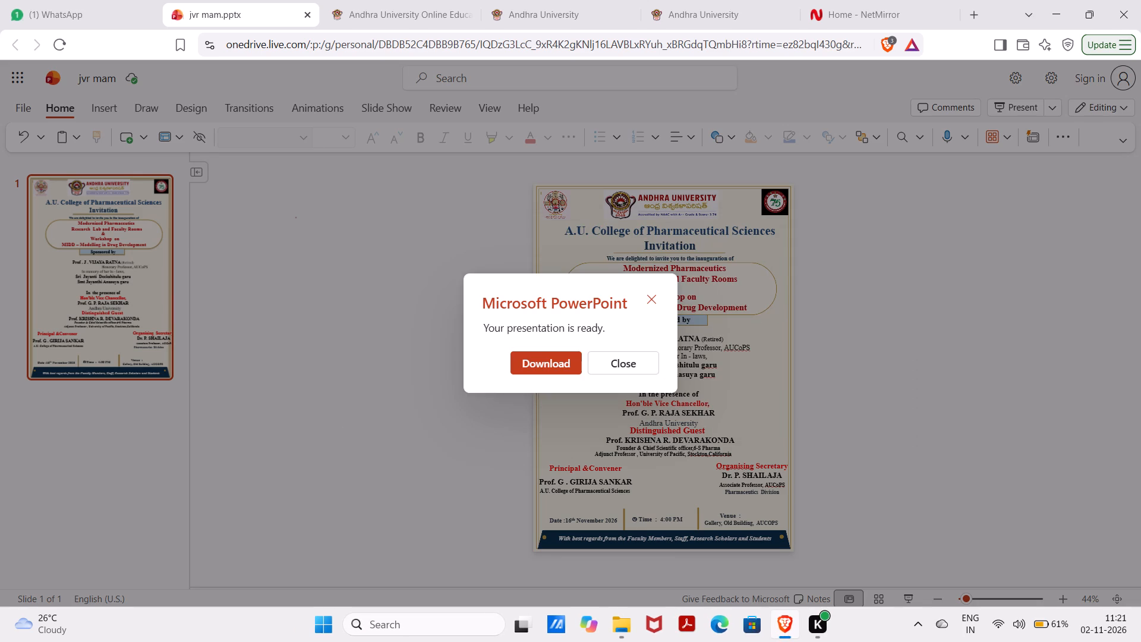
left_click(654, 297)
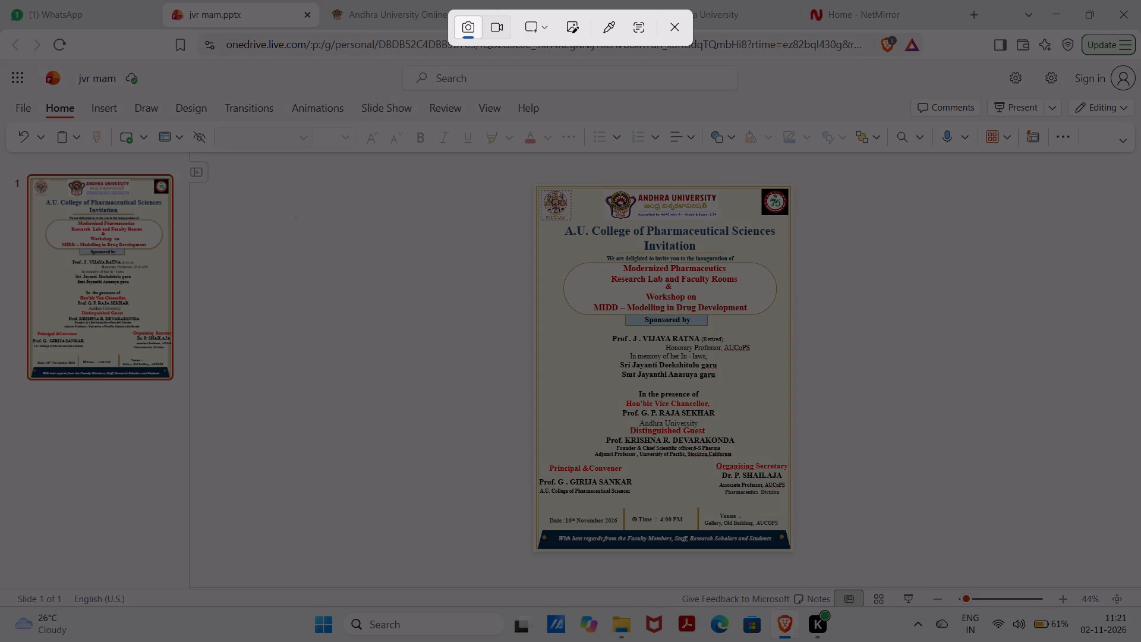
left_click_drag(535, 185, 602, 241)
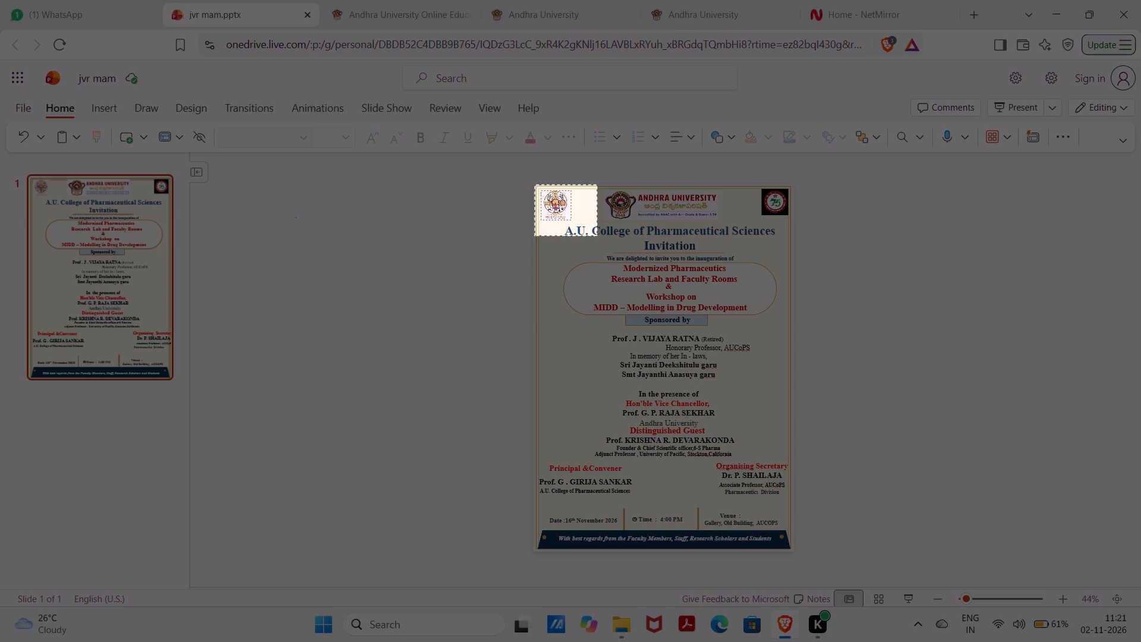
left_click_drag(602, 241, 799, 559)
scroll(777, 504, "up", 1)
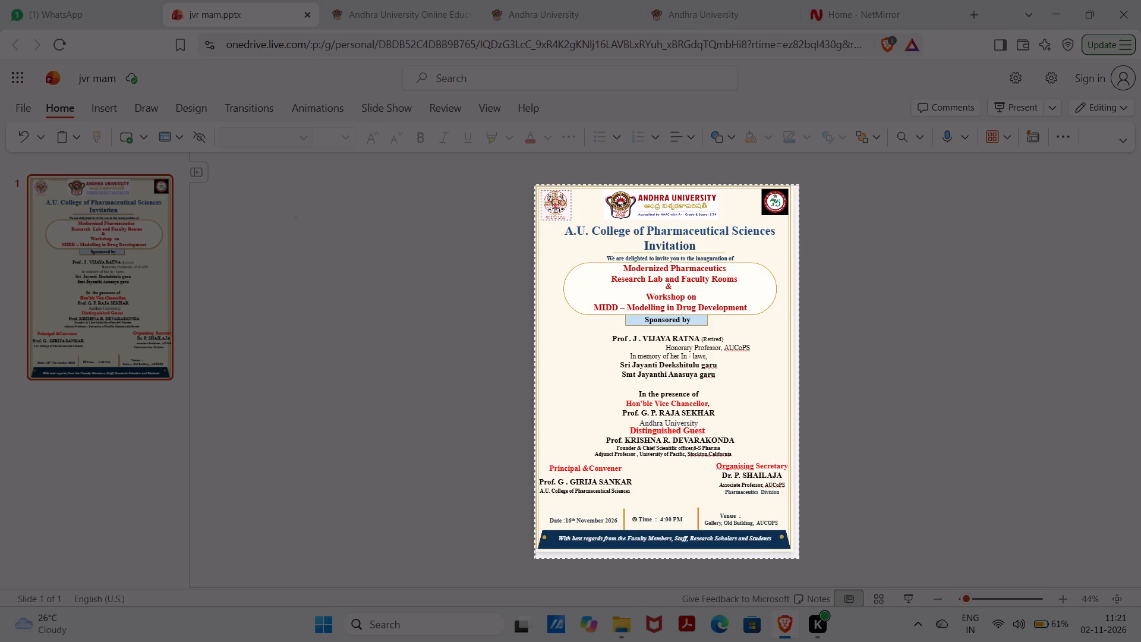
left_click_drag(799, 559, 795, 550)
scroll(799, 559, "up", 1)
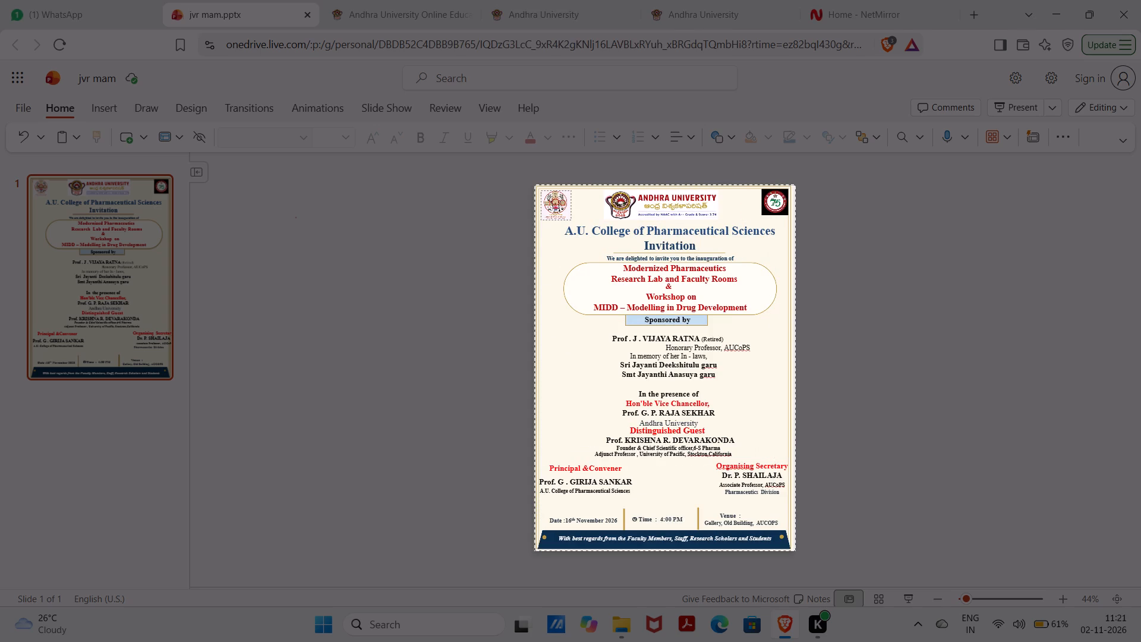
scroll(795, 550, "up", 1)
left_click_drag(795, 550, 792, 550)
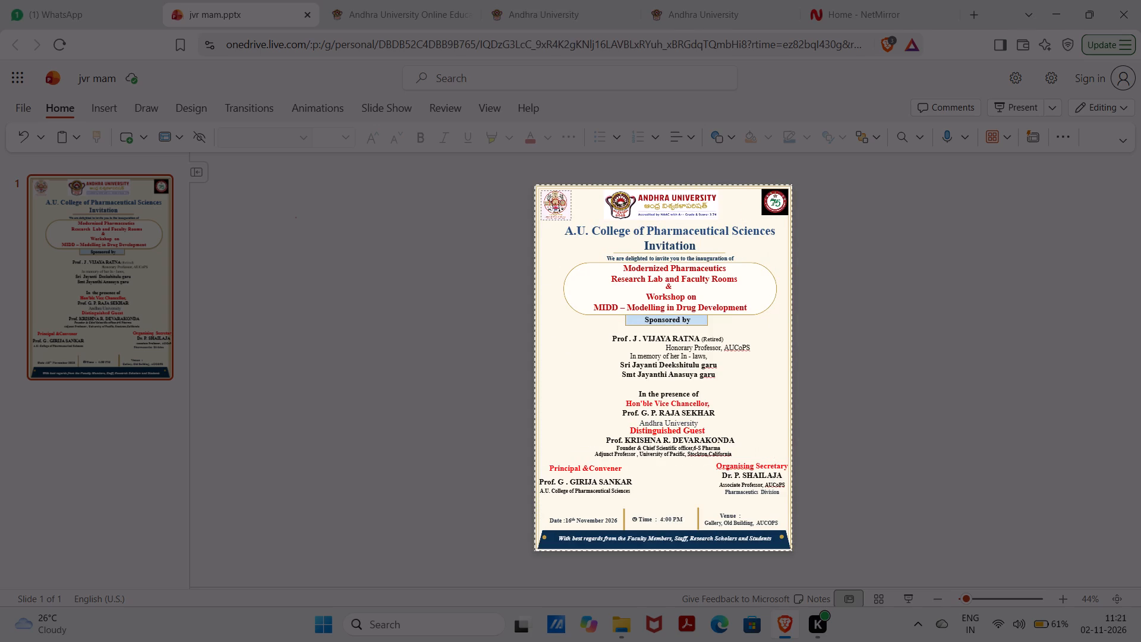
left_click_drag(792, 550, 792, 551)
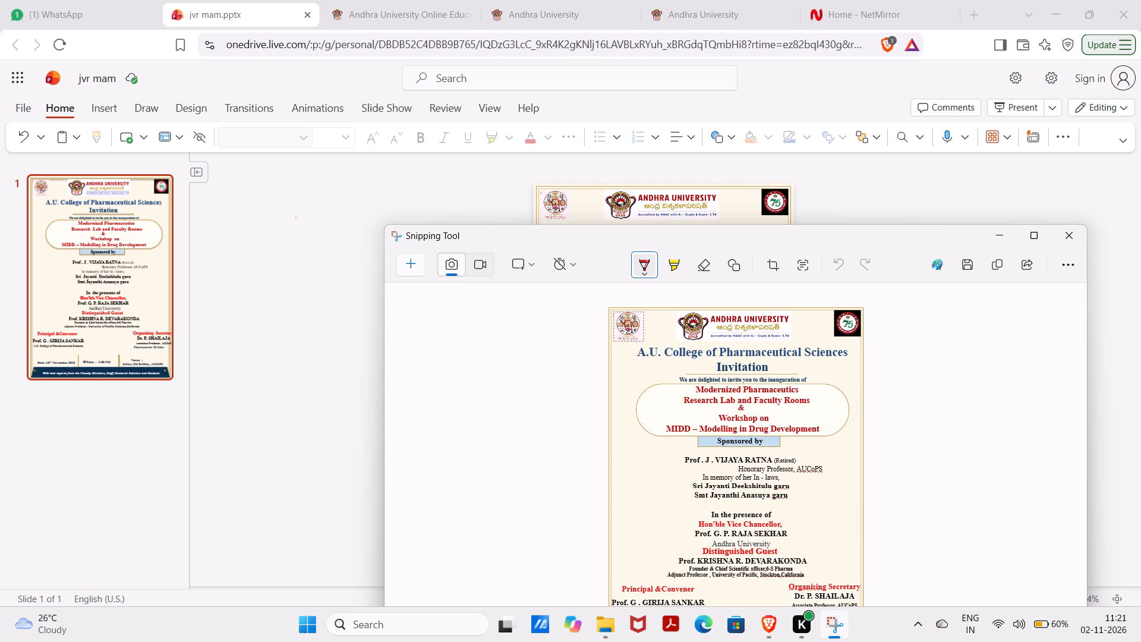
left_click(1000, 266)
left_click(1066, 240)
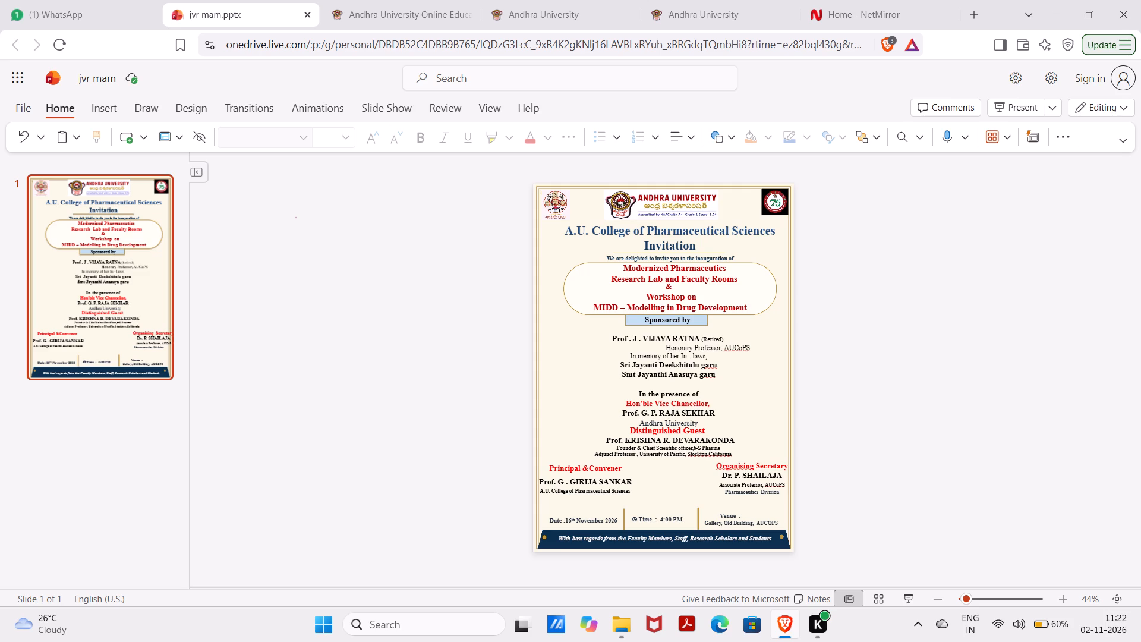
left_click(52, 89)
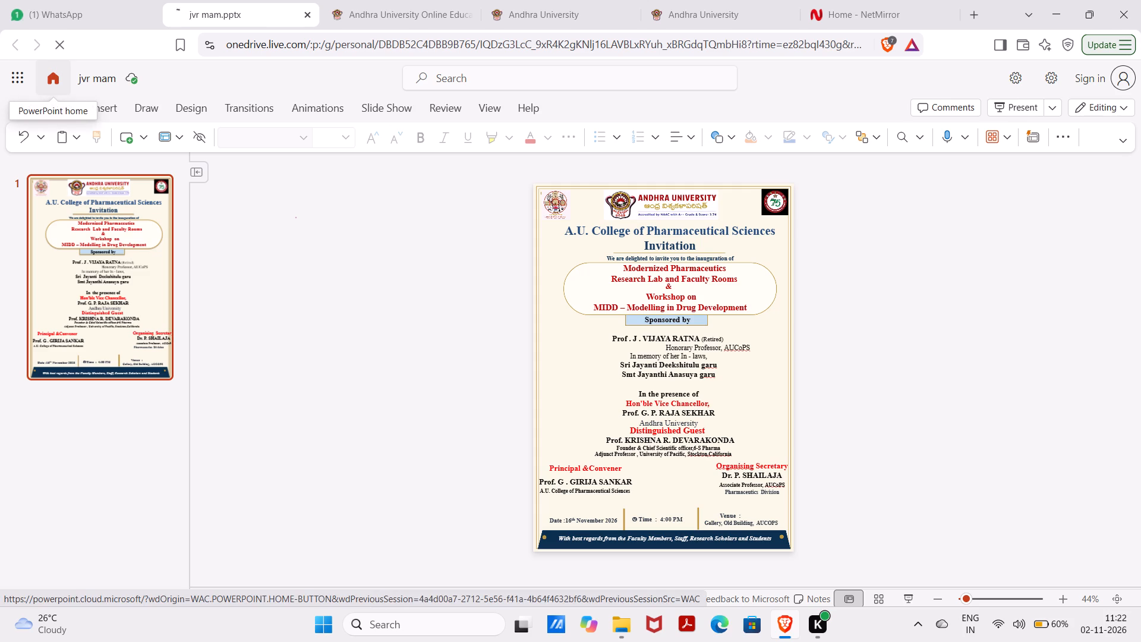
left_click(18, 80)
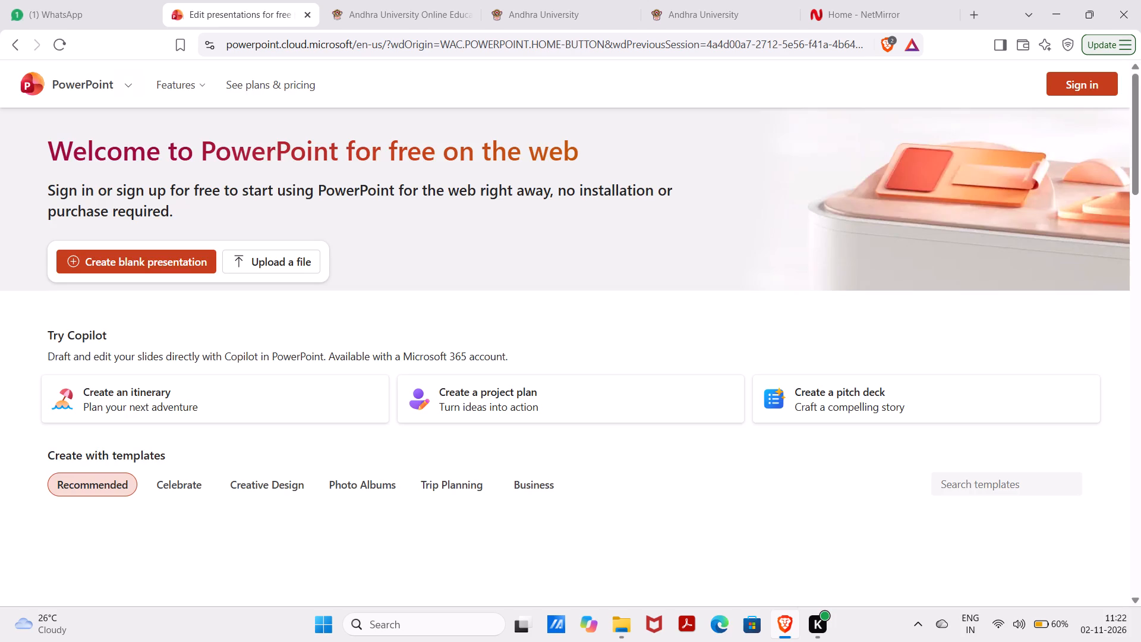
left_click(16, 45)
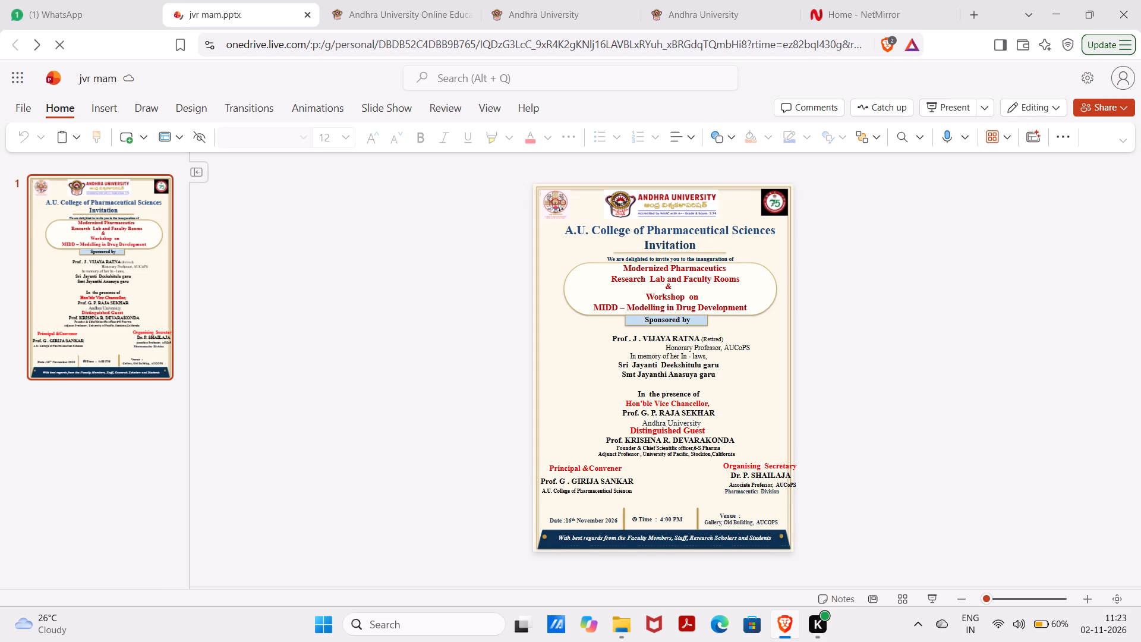
Narrow the "Organising Secretary" text box from its right side so its lines move inside the slide's border.
left_click(727, 491)
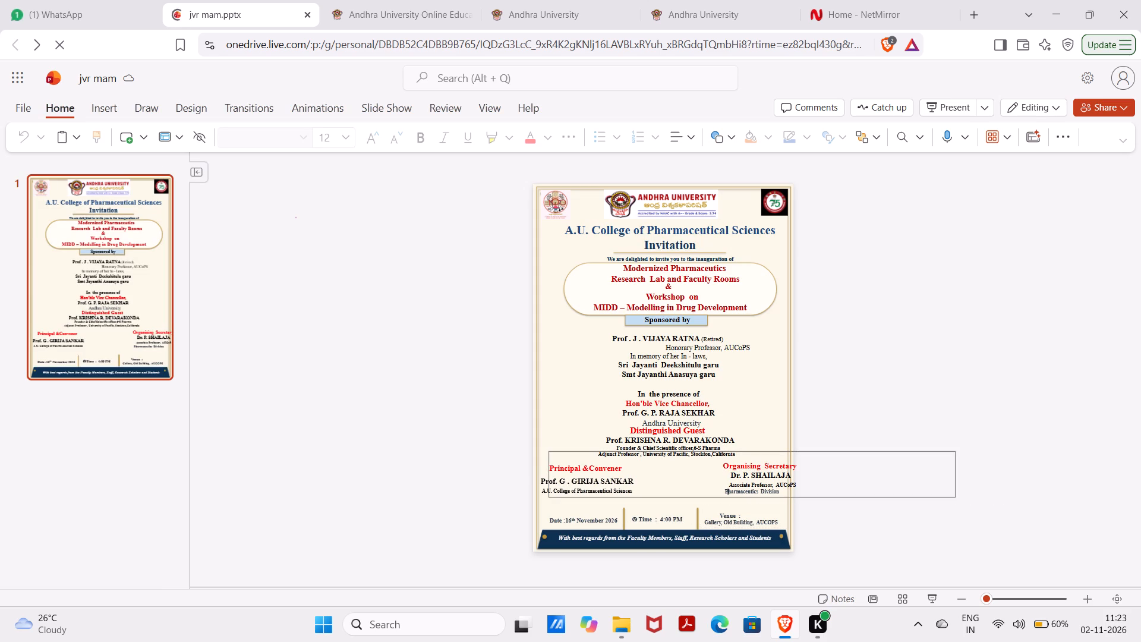
left_click(739, 479)
double_click(739, 479)
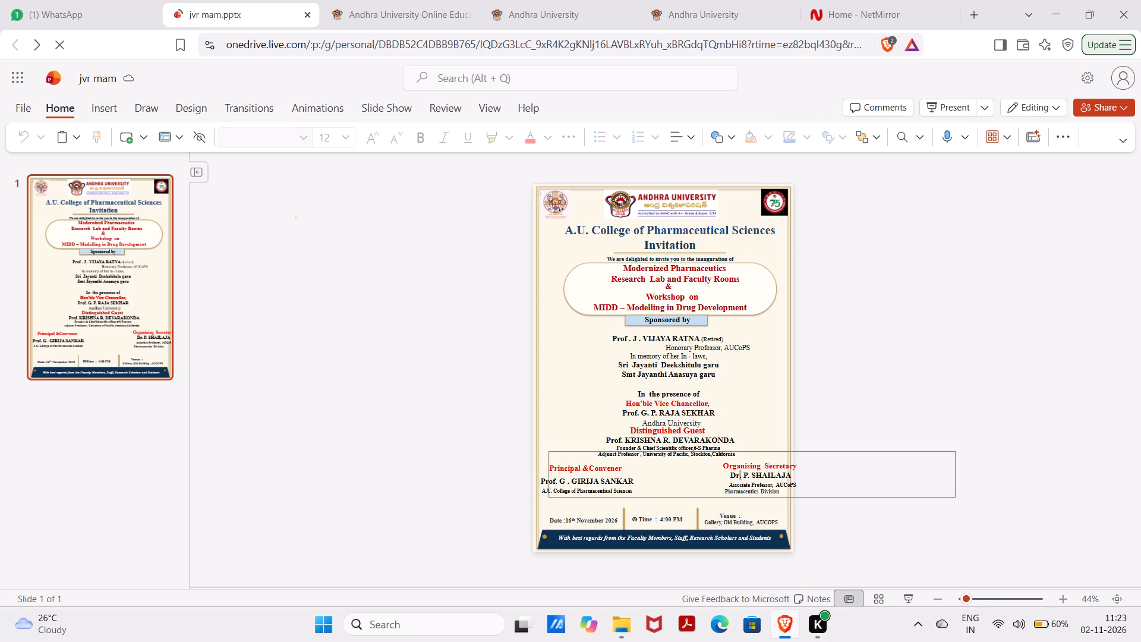
left_click(821, 434)
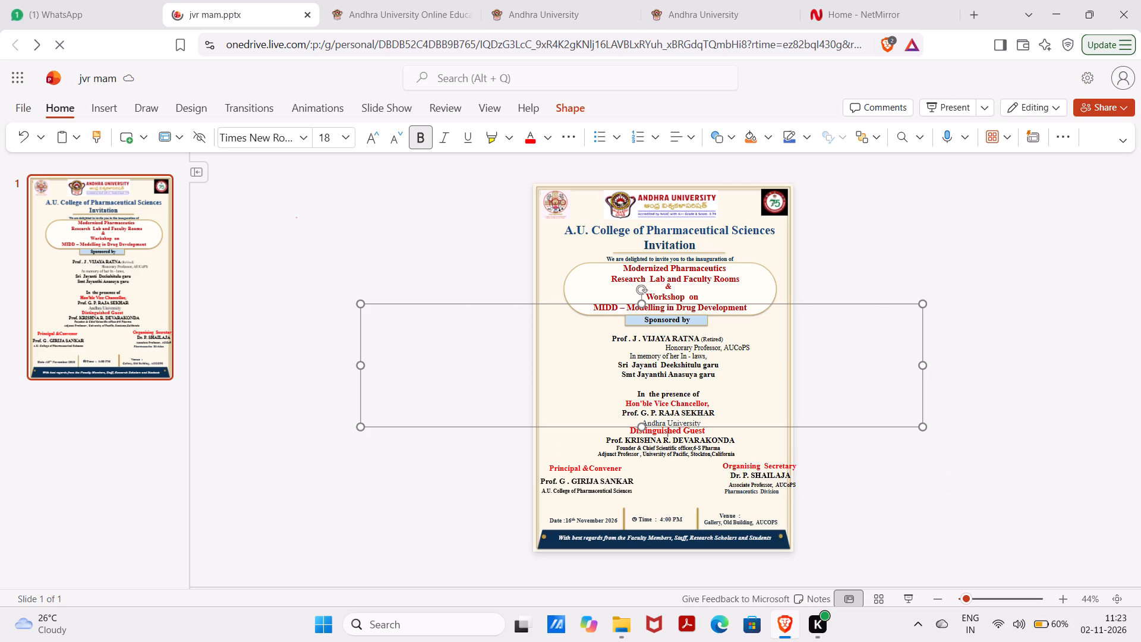
left_click_drag(799, 490, 969, 508)
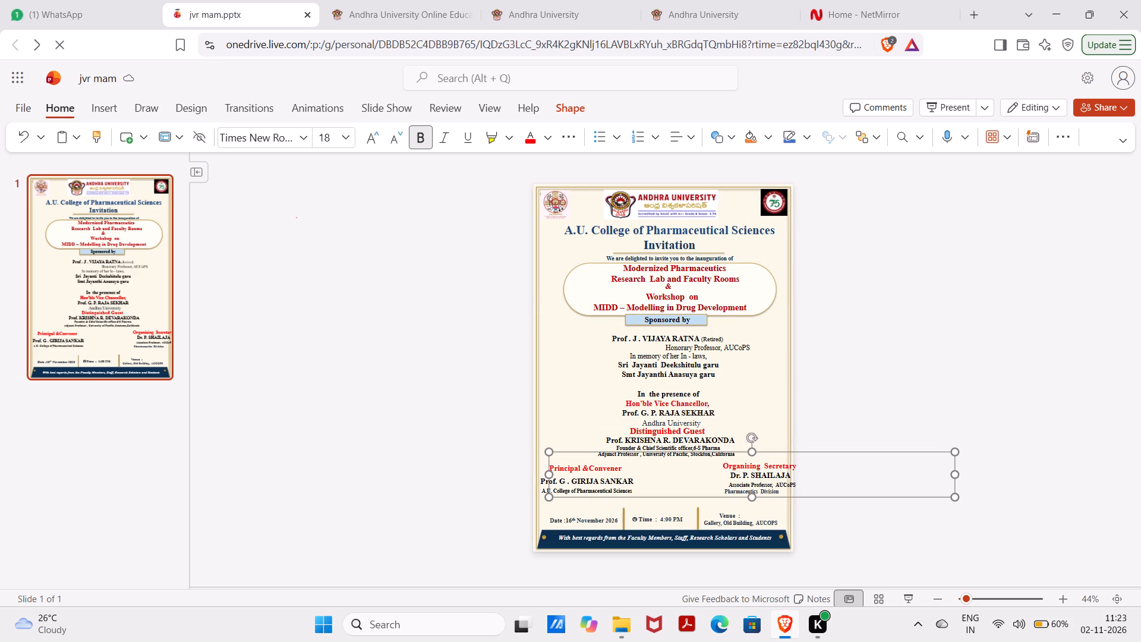
left_click_drag(969, 508, 956, 498)
left_click_drag(956, 498, 923, 496)
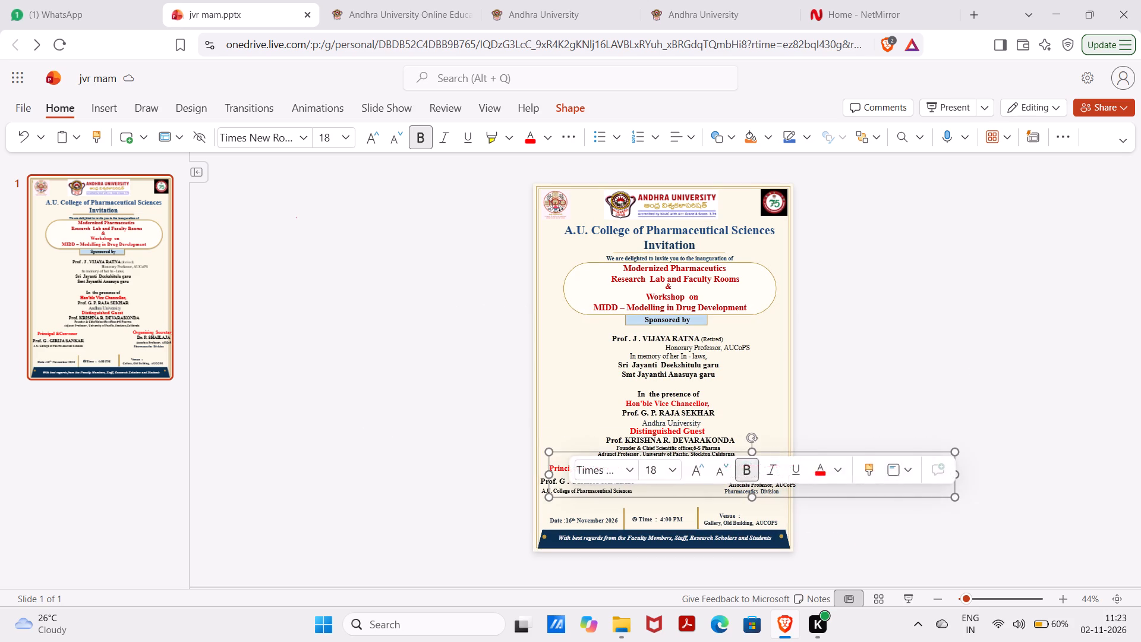
left_click_drag(923, 496, 921, 501)
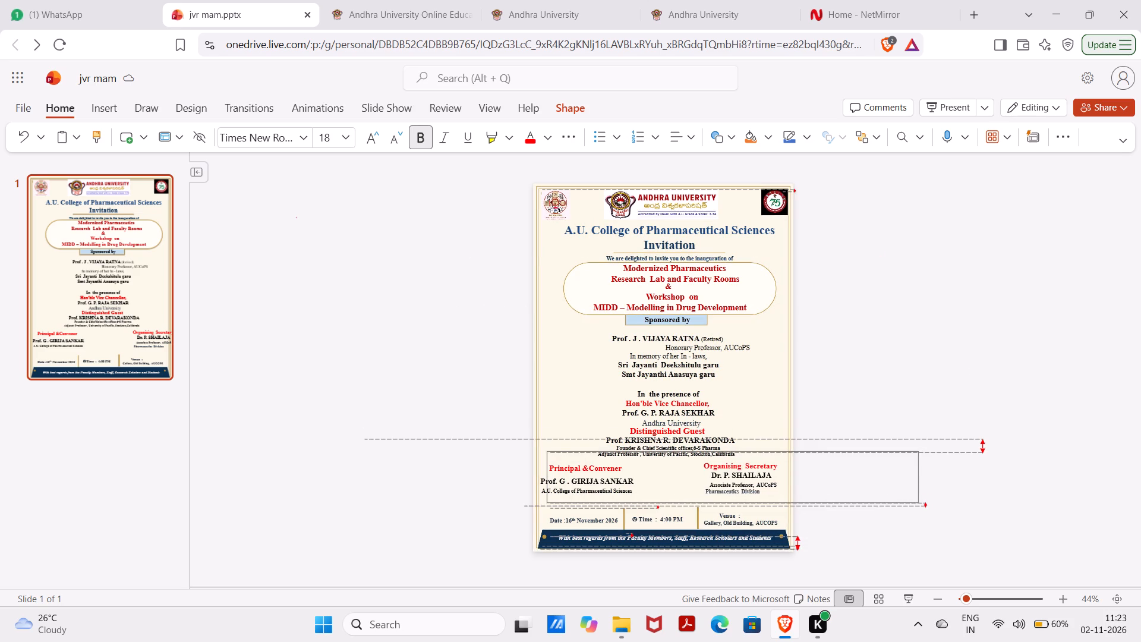
left_click_drag(921, 501, 932, 498)
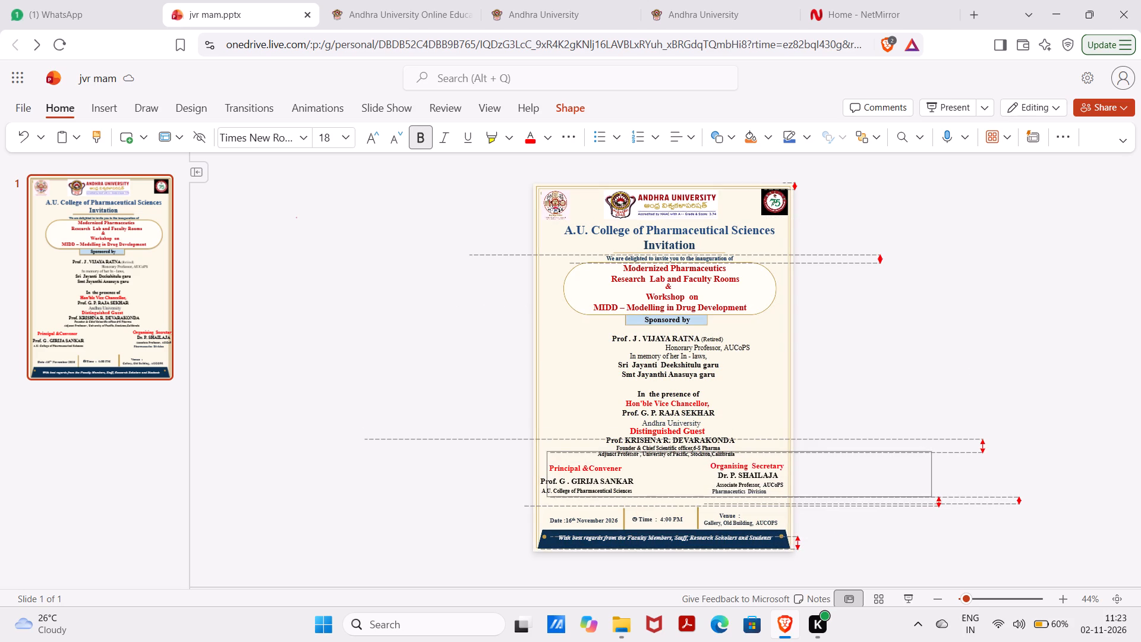
left_click_drag(932, 498, 933, 498)
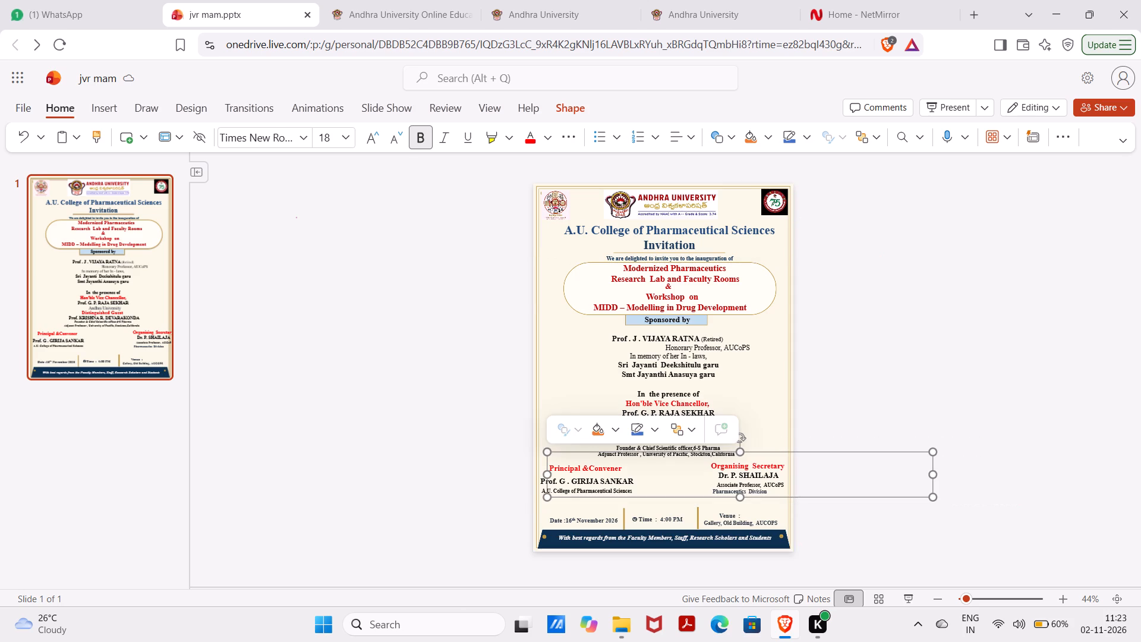
left_click(937, 362)
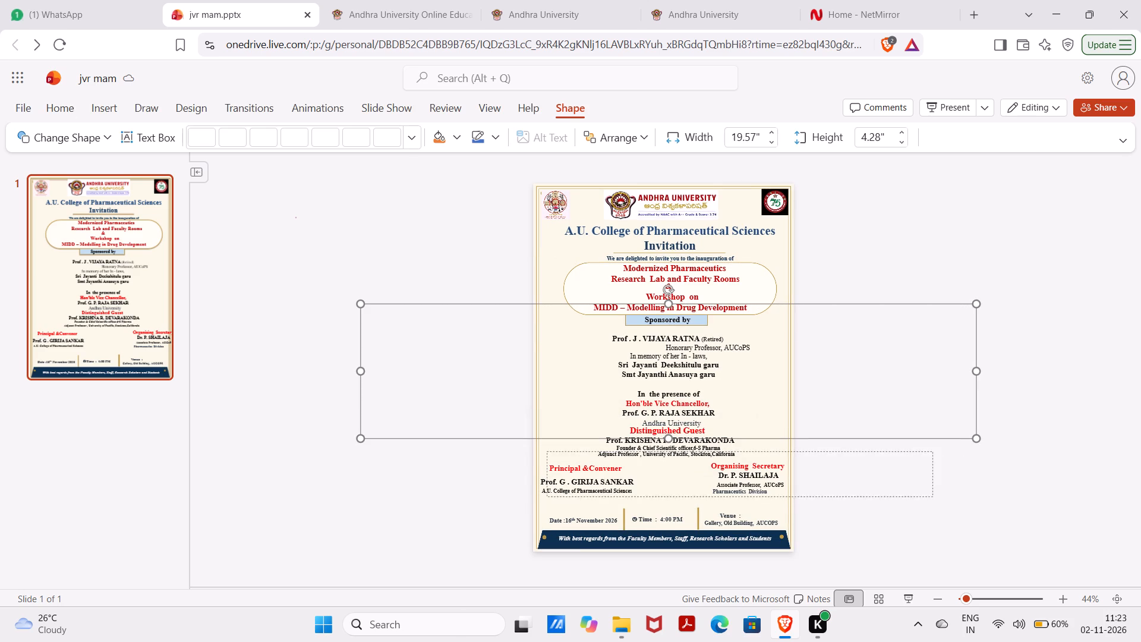
Insert a space after the ampersand so the heading reads "Principal & Convener".
left_click(588, 471)
key("space")
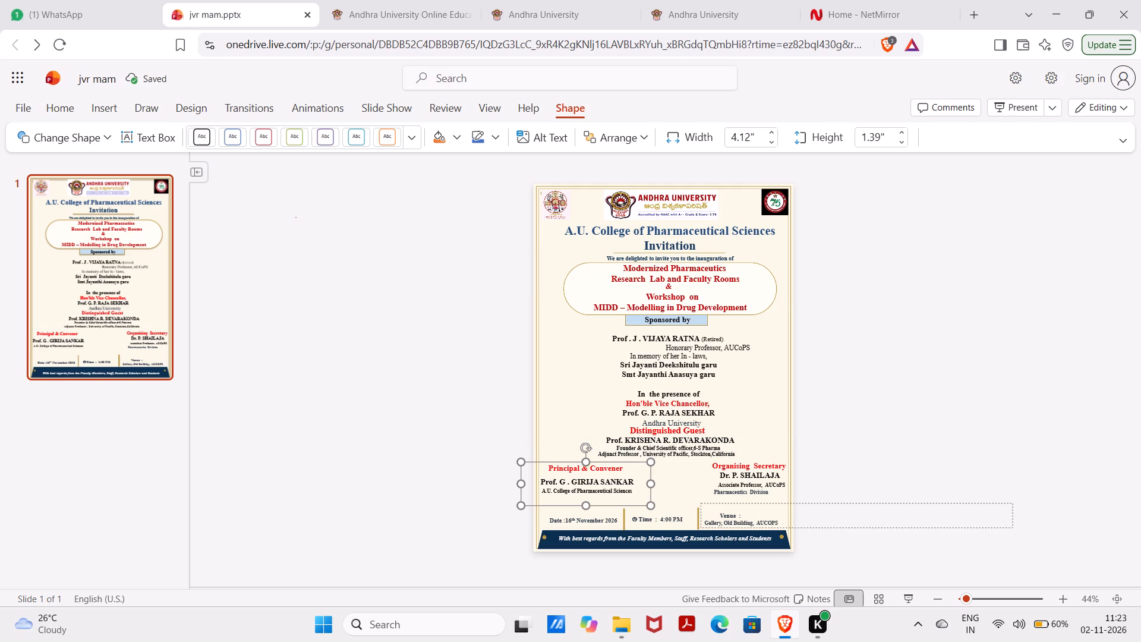
Correct the college abbreviation in the Venue line so it reads "Gallery, Old Building, AUCoPS".
left_click(896, 506)
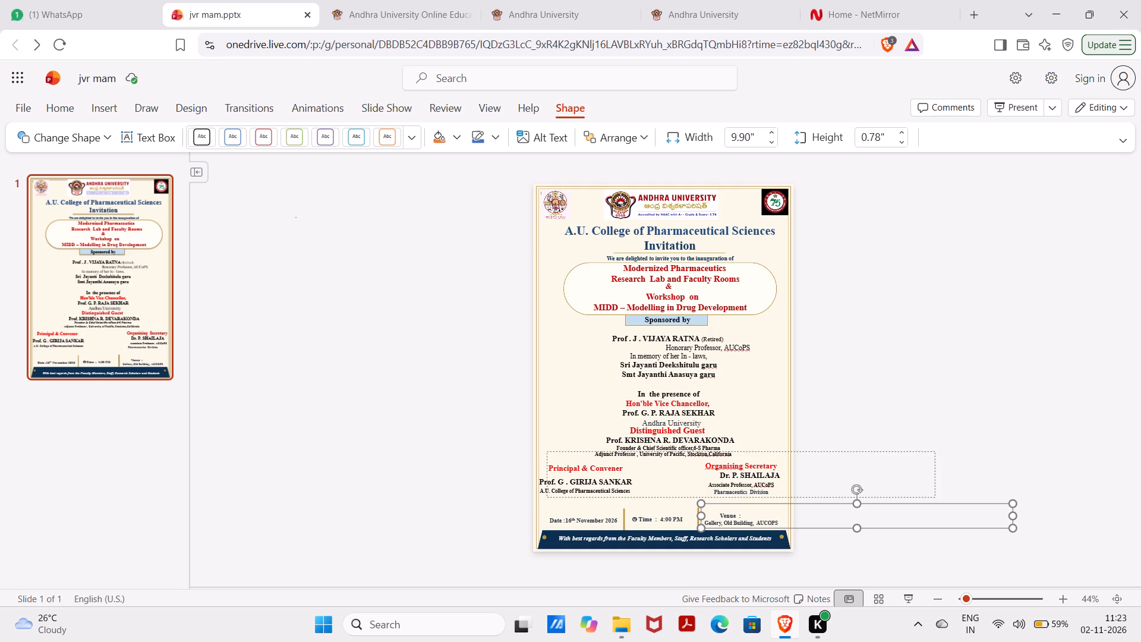
left_click(913, 361)
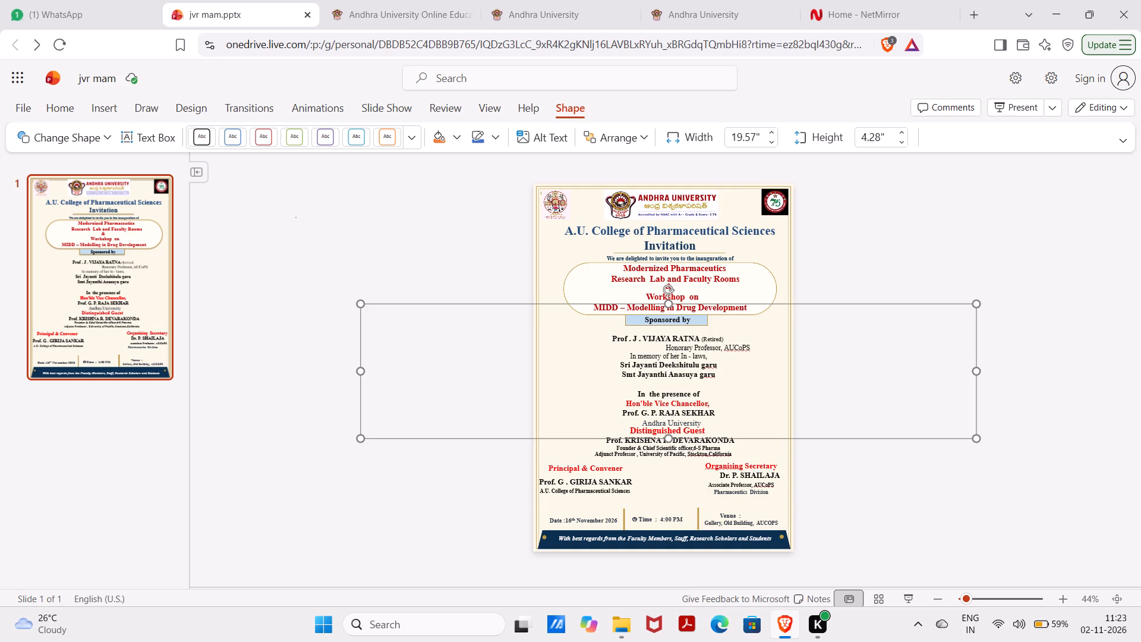
double_click(913, 361)
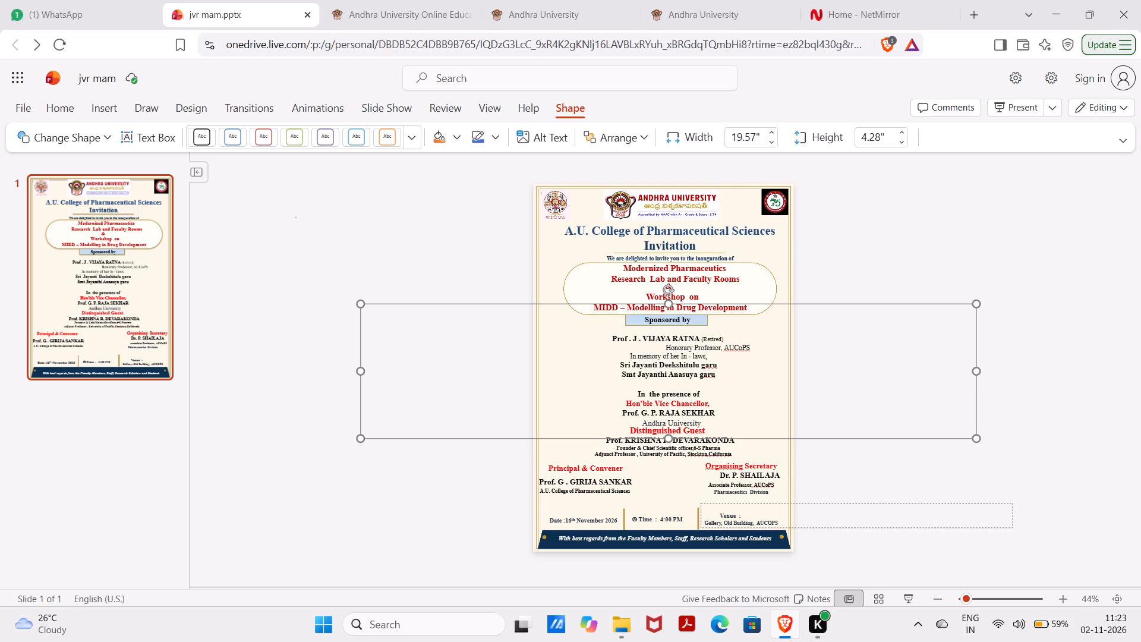
double_click(858, 527)
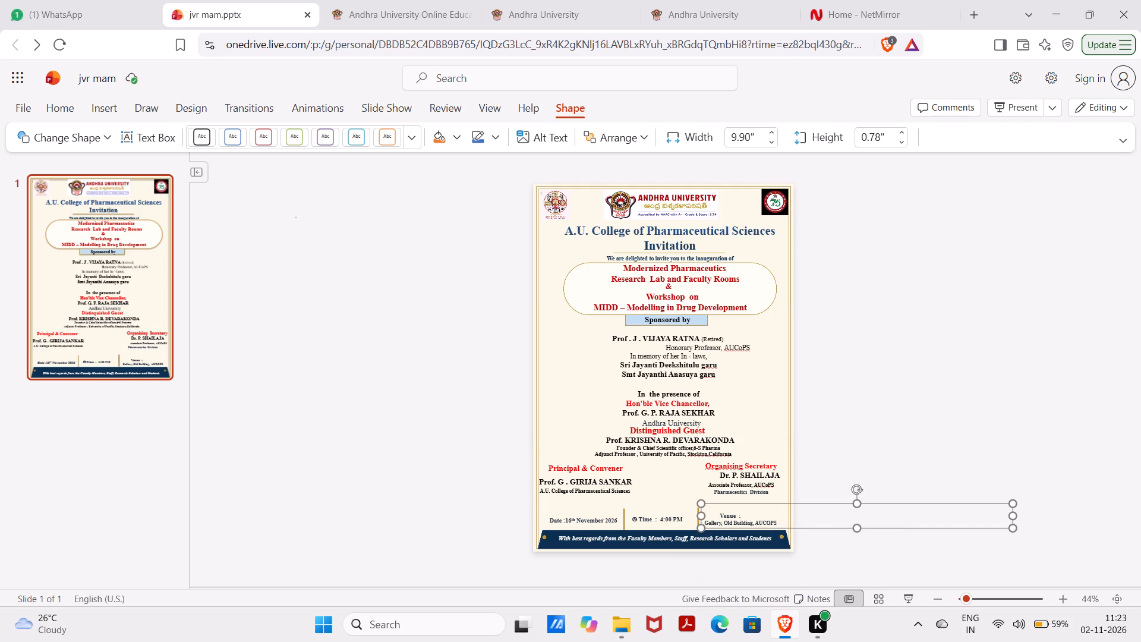
key("BackSpace")
key("BackSpace")
key("BackSpace")
key("o")
key("p")
key("s")
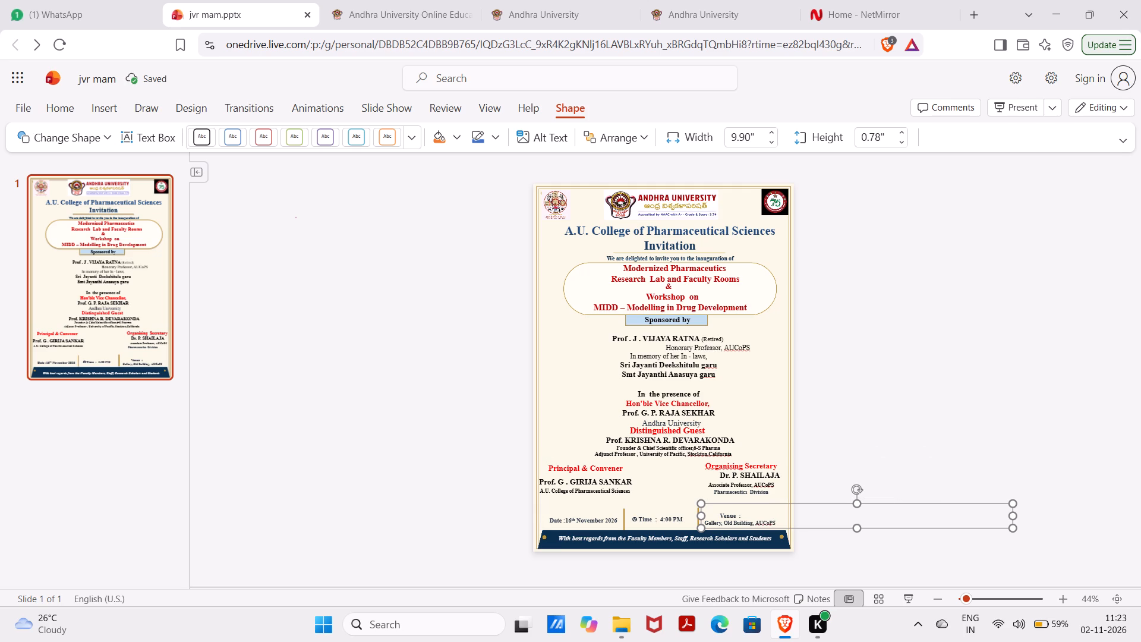
left_click(982, 444)
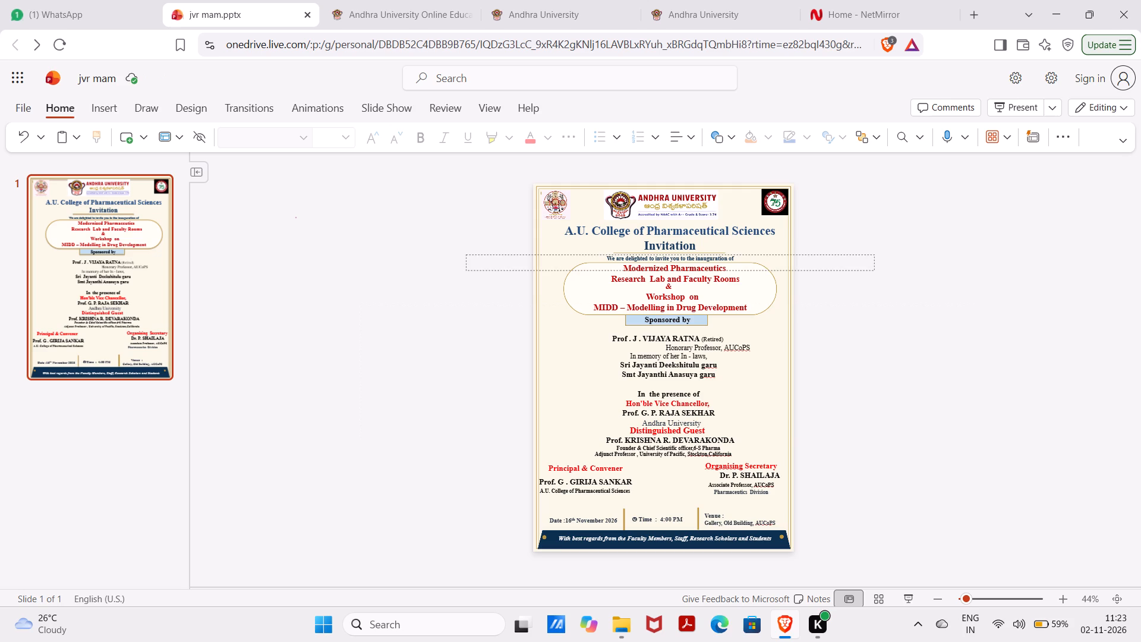
Download a copy of the presentation to the Downloads folder as "jvr mam (1)".
left_click(18, 112)
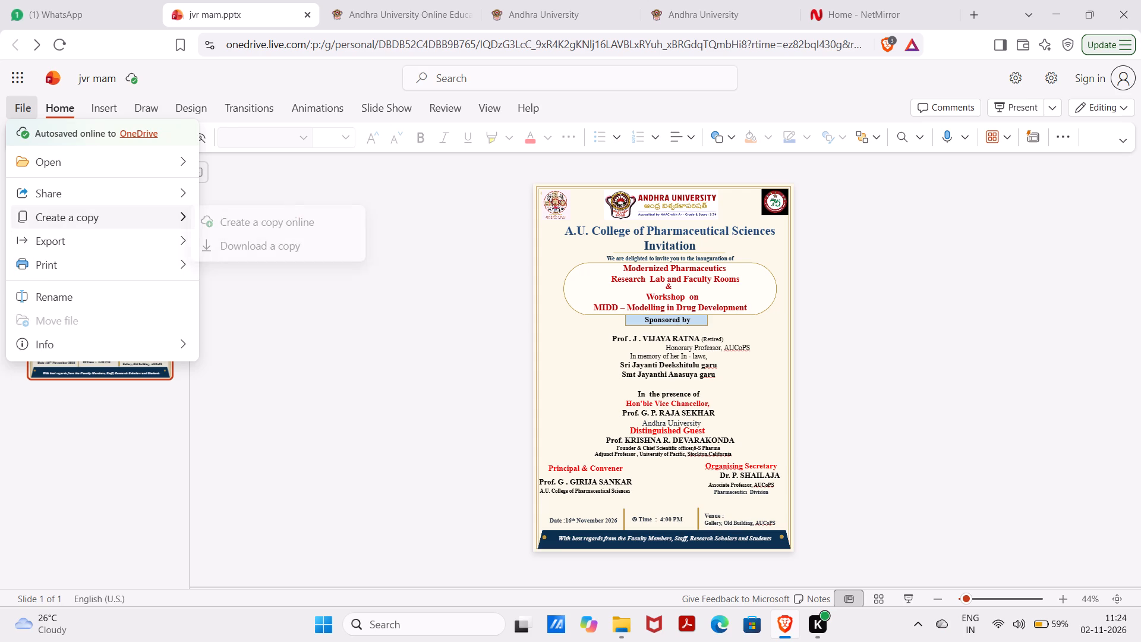
left_click(222, 250)
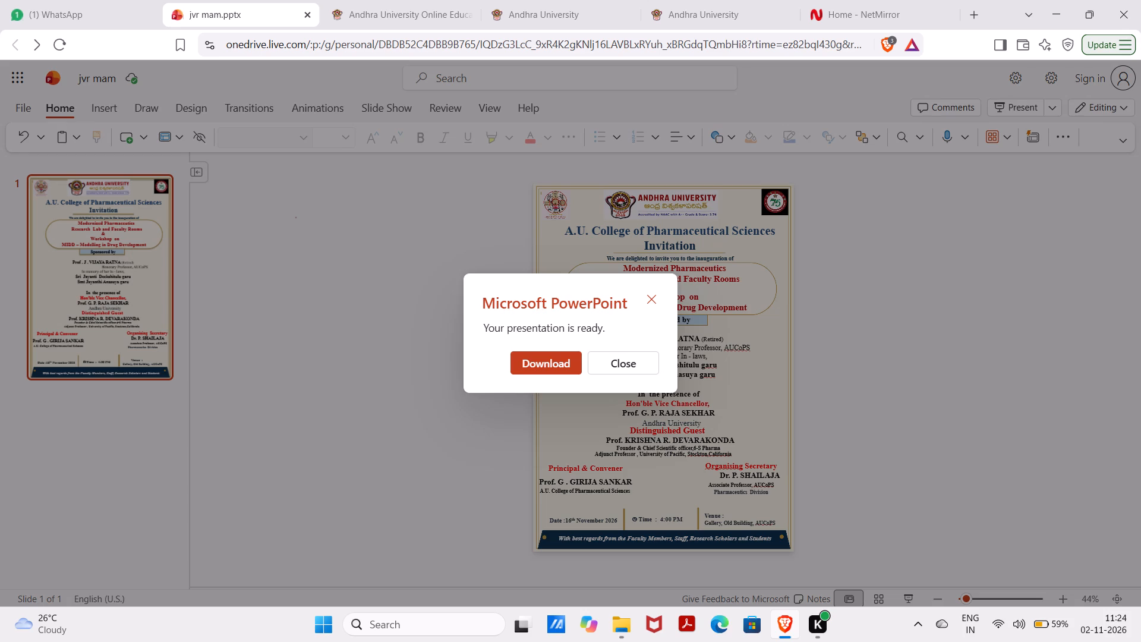
left_click(538, 361)
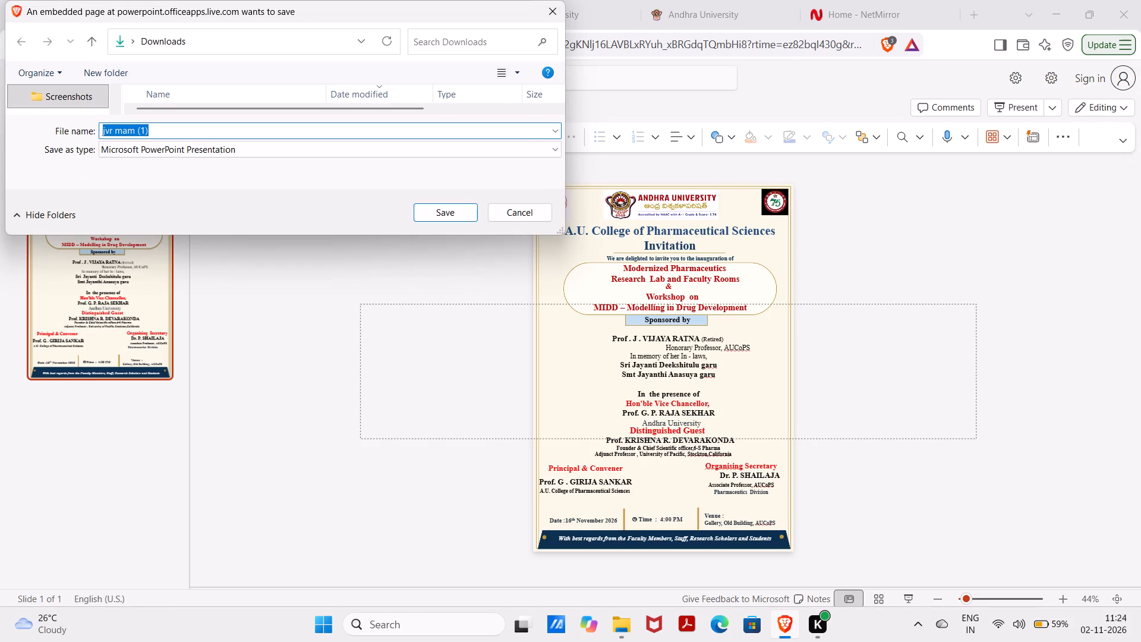
left_click(445, 216)
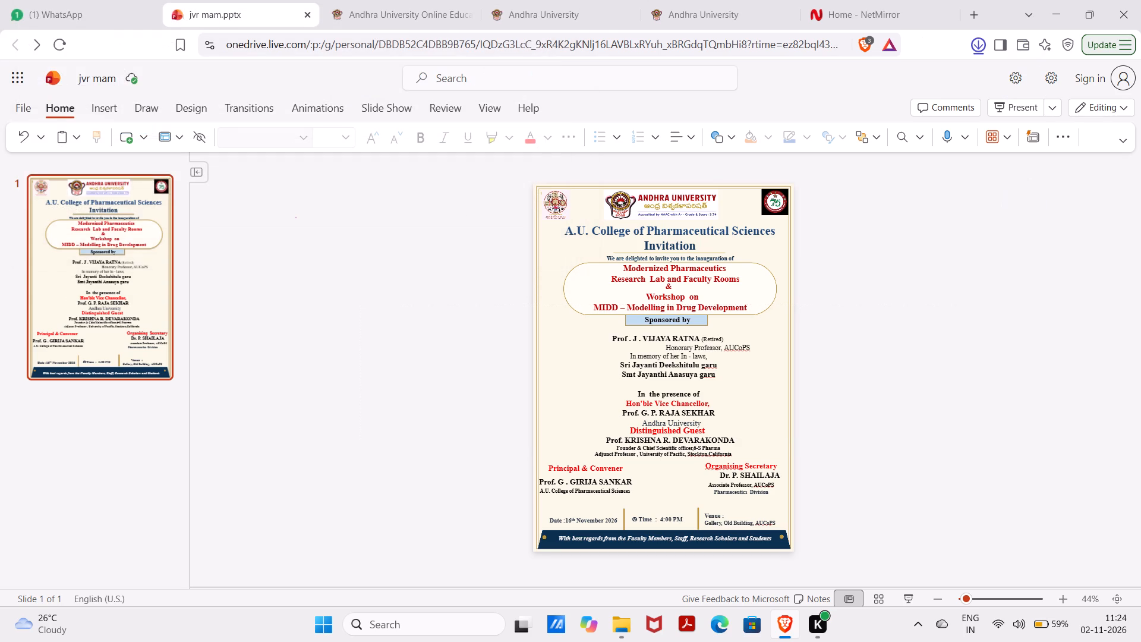
Open the downloaded "jvr mam (1)" presentation from its folder in desktop PowerPoint and enable editing.
left_click(971, 48)
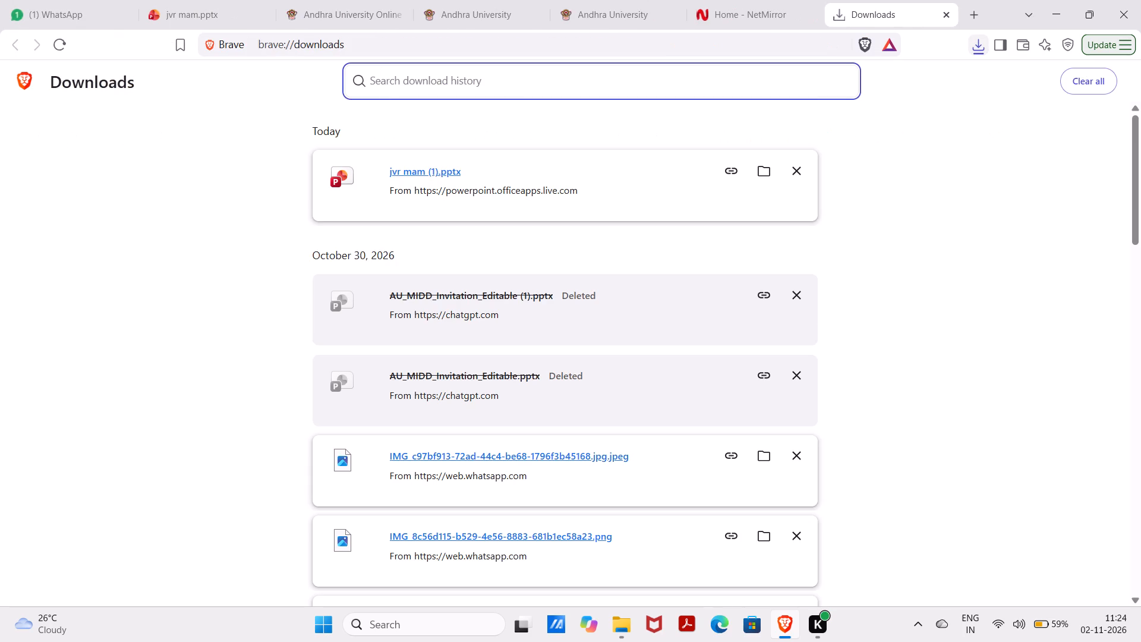
left_click(765, 170)
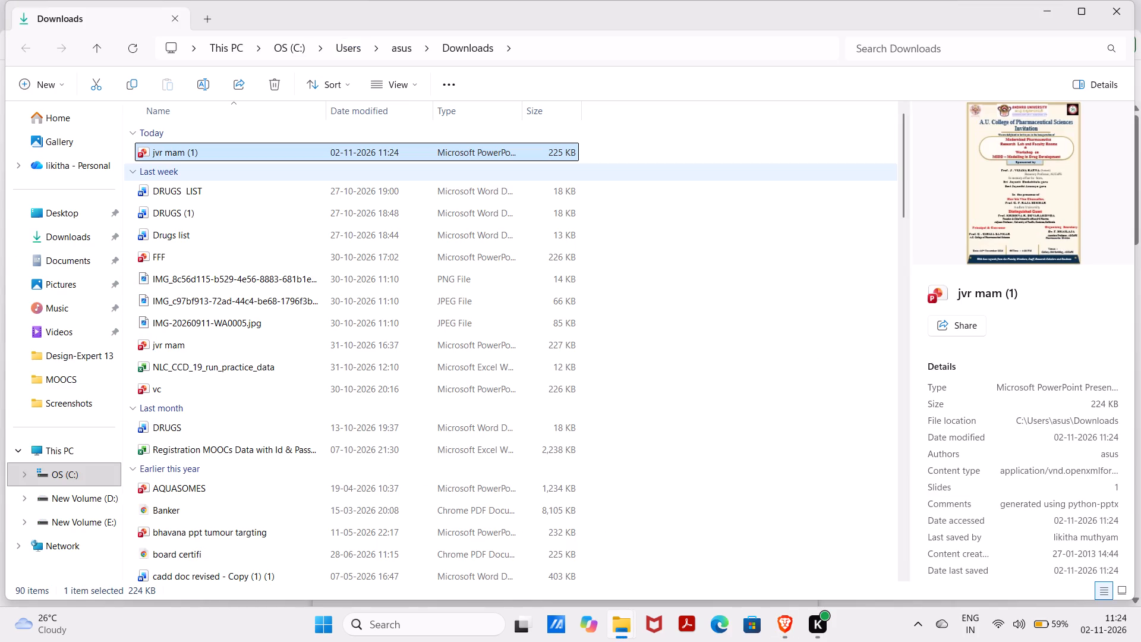
triple_click(566, 152)
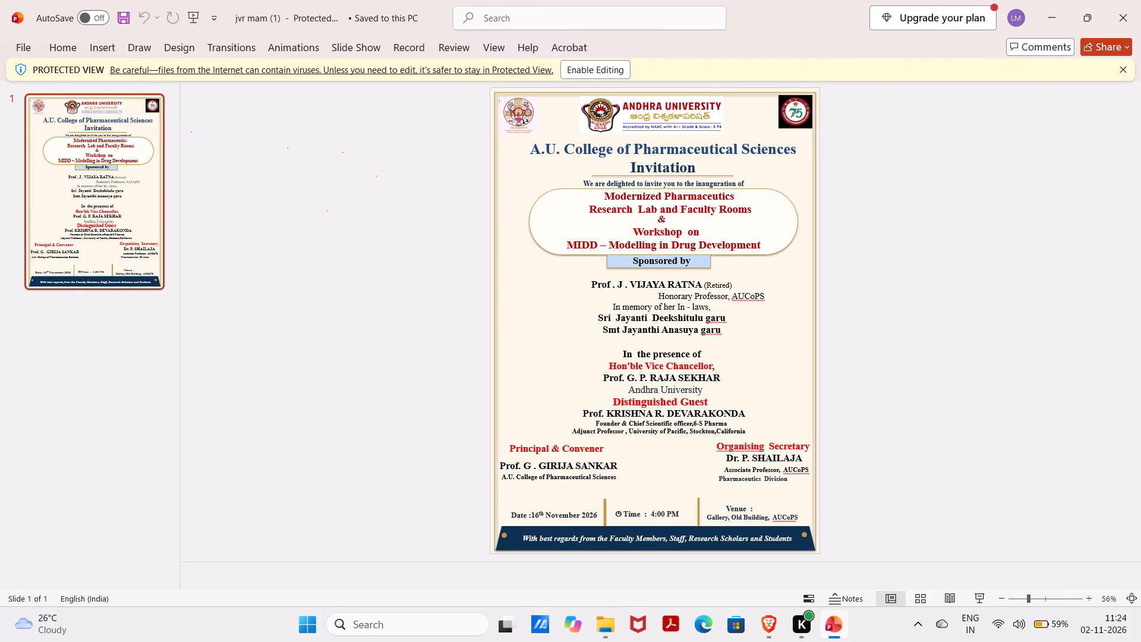
left_click(596, 70)
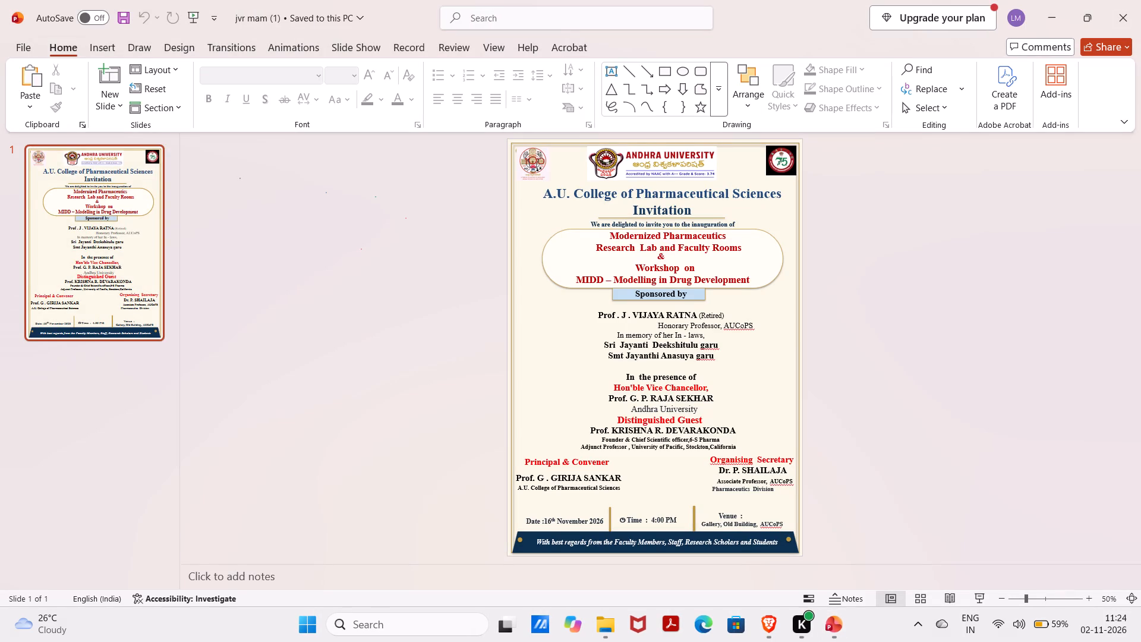
Ignore all spelling flags on "AUCoPS", "garu" and "Organising" to remove their red underlines from the slide.
right_click(746, 325)
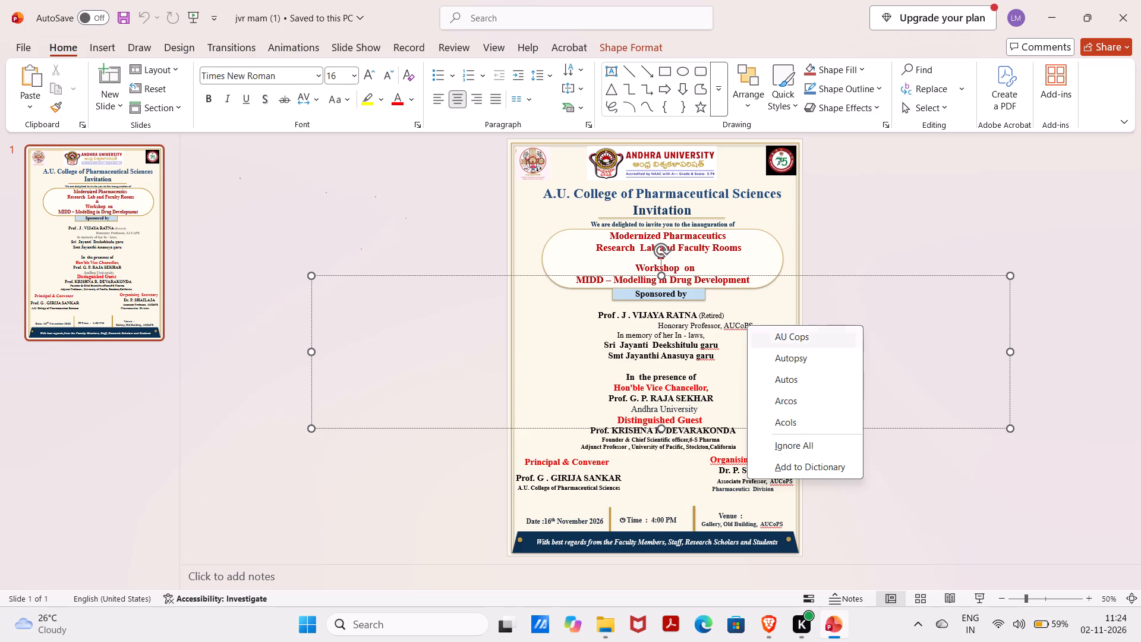
left_click(778, 443)
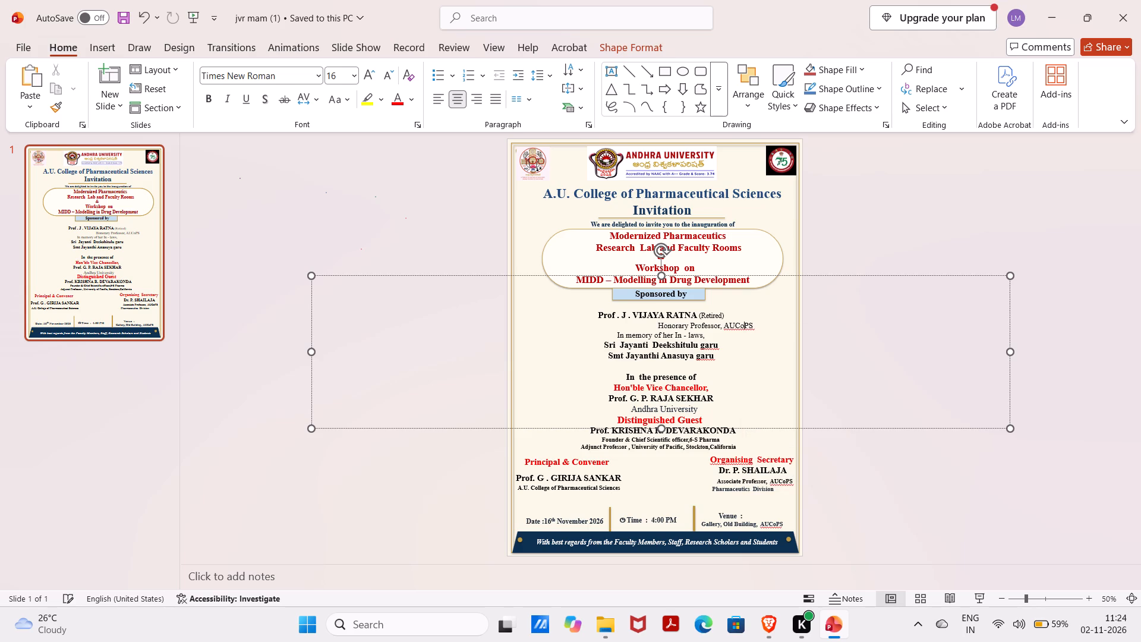
right_click(712, 348)
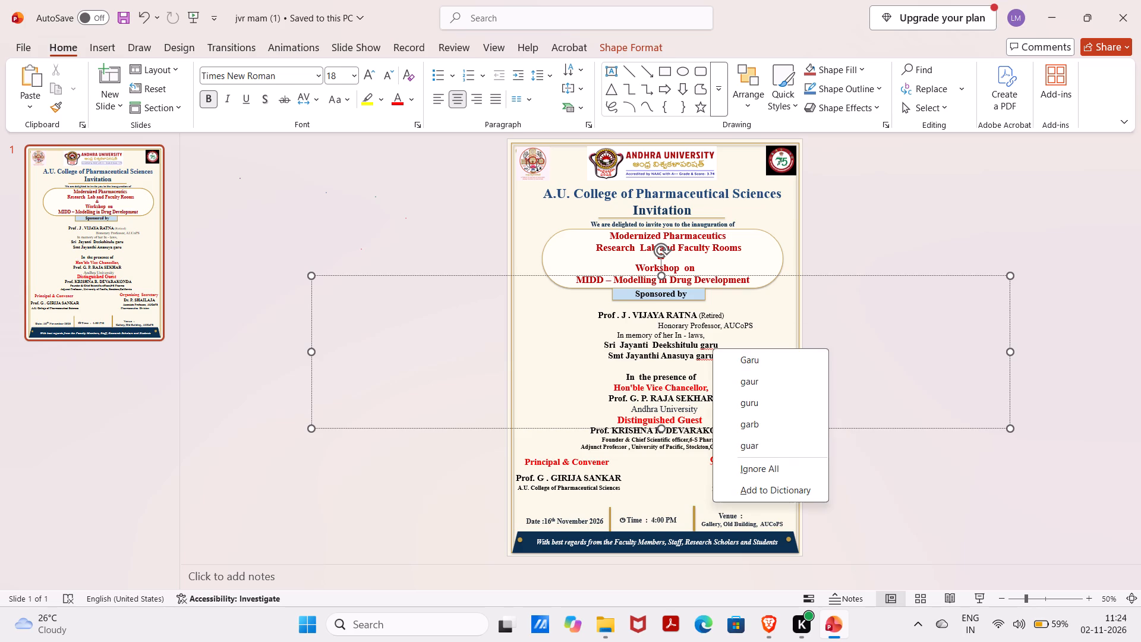
left_click(751, 467)
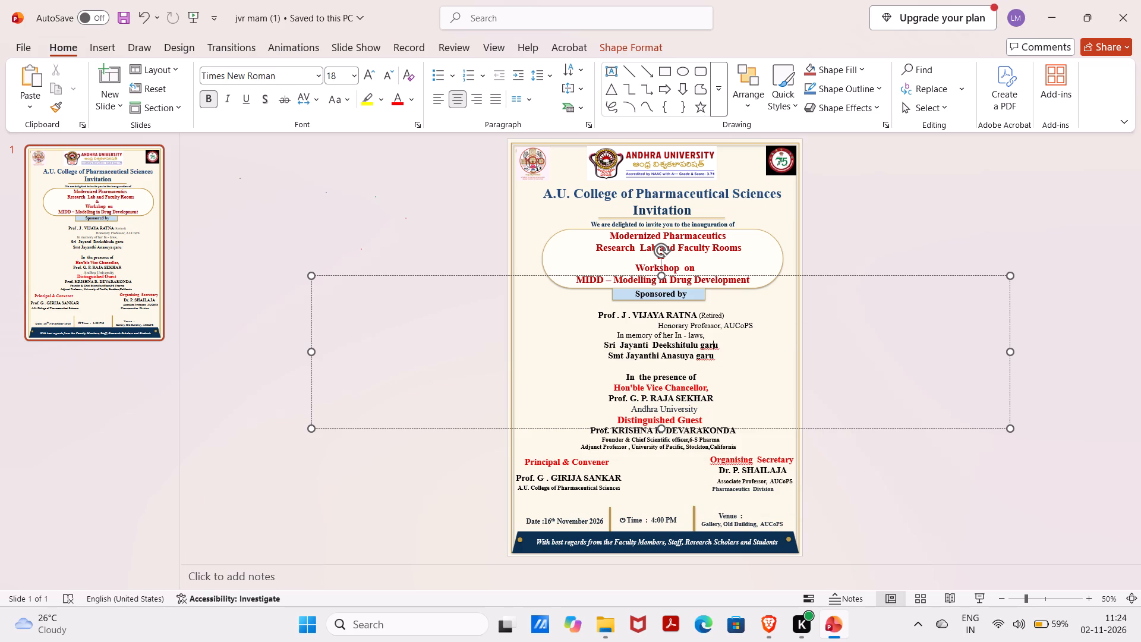
right_click(711, 356)
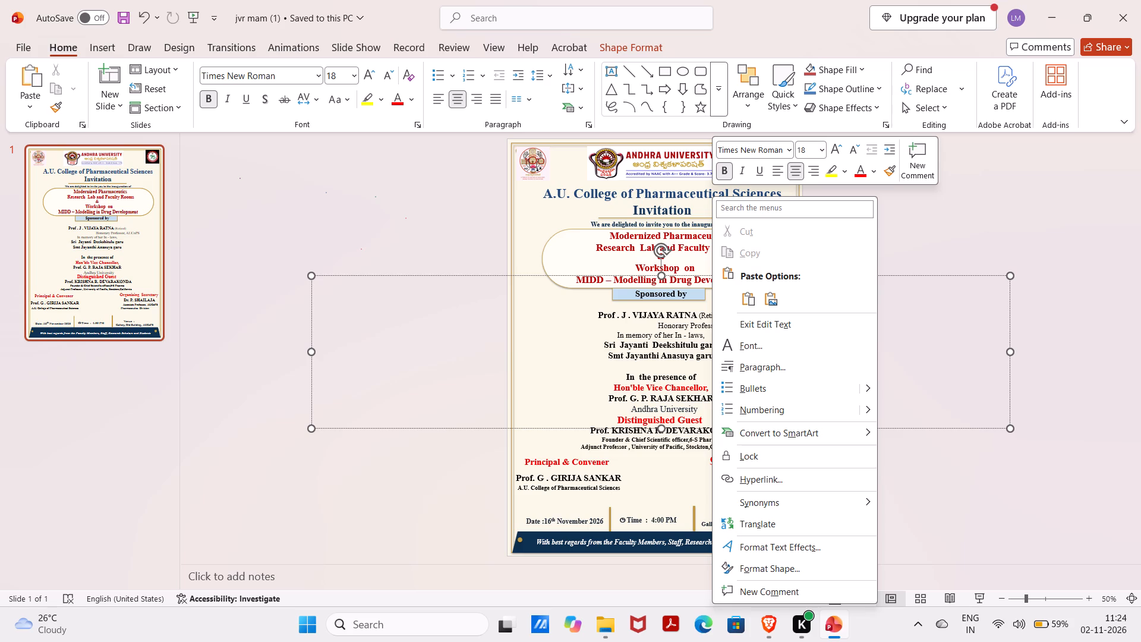
left_click(690, 471)
left_click(724, 462)
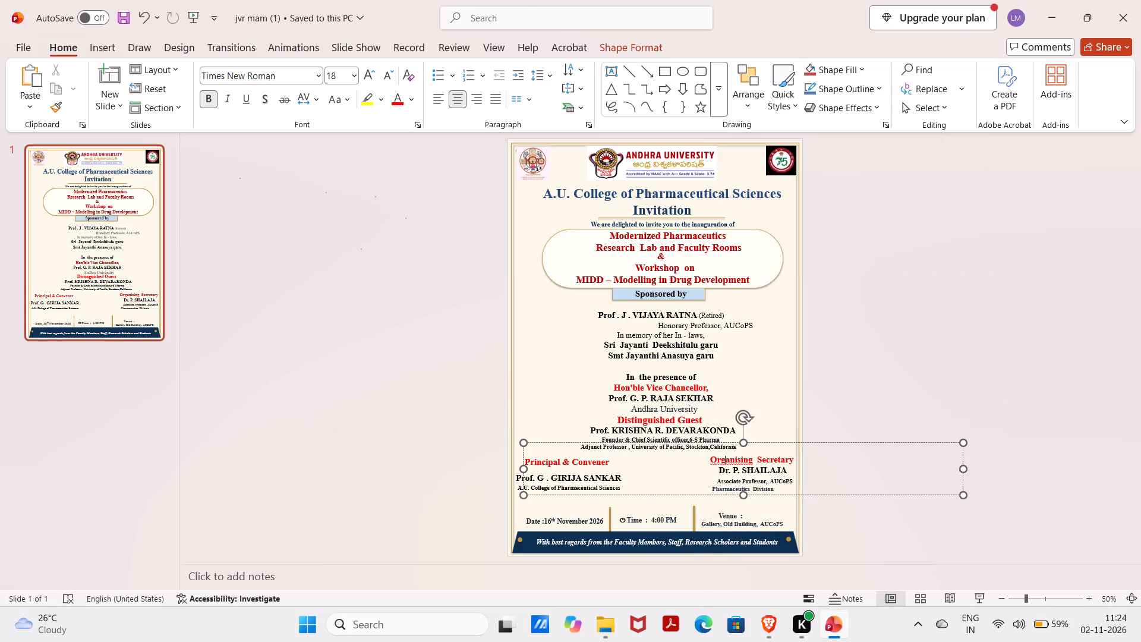
right_click(732, 462)
left_click(751, 495)
left_click(883, 316)
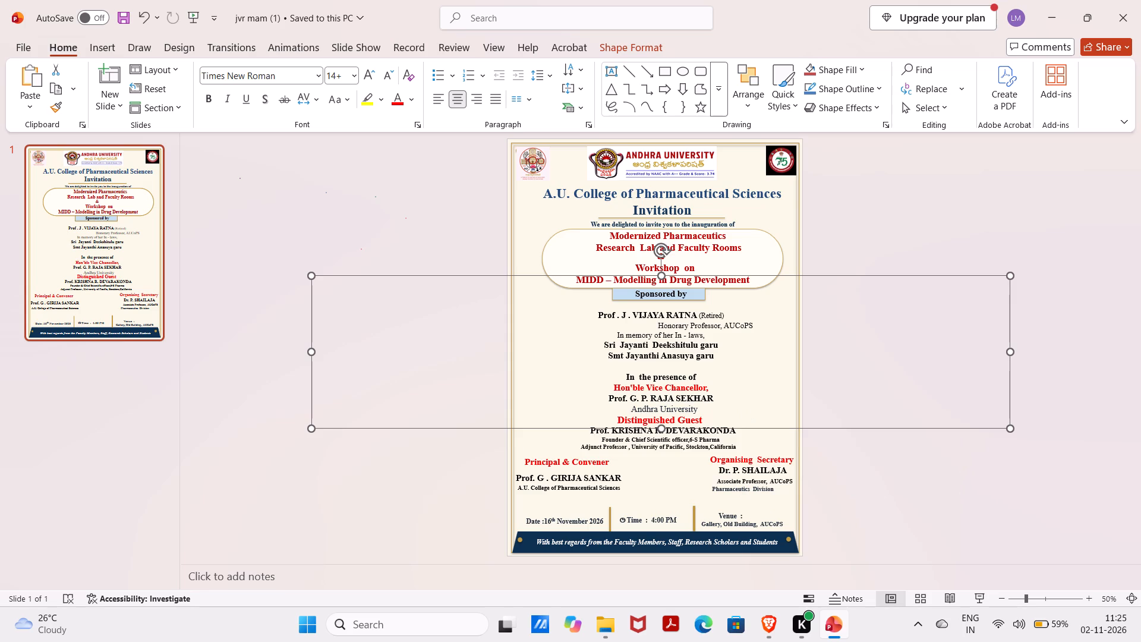
left_click(914, 481)
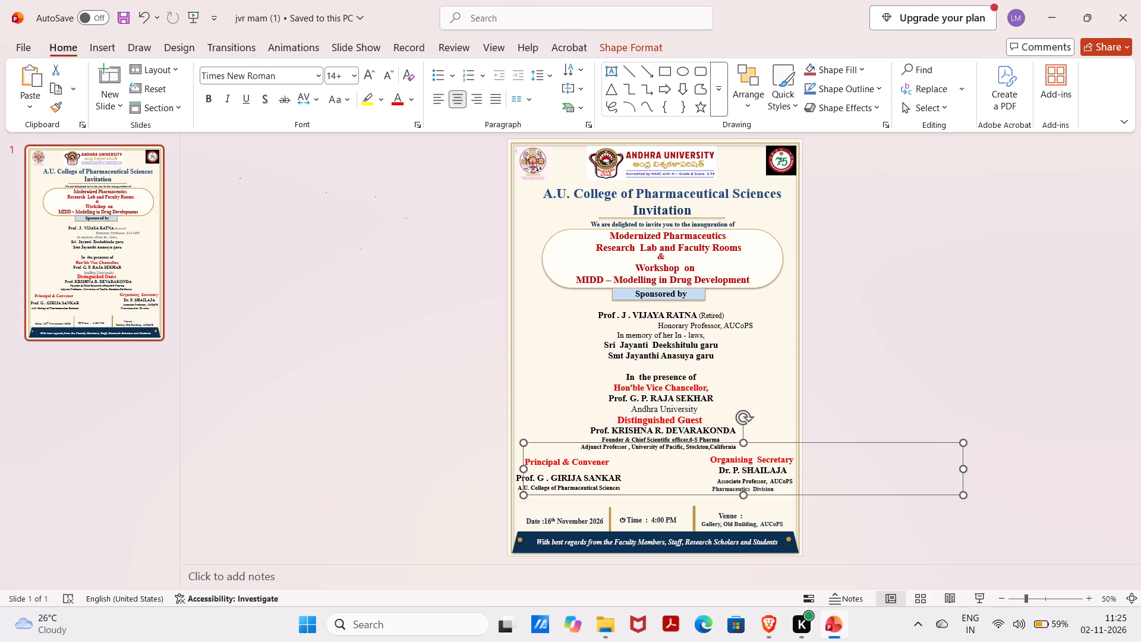
left_click(1066, 263)
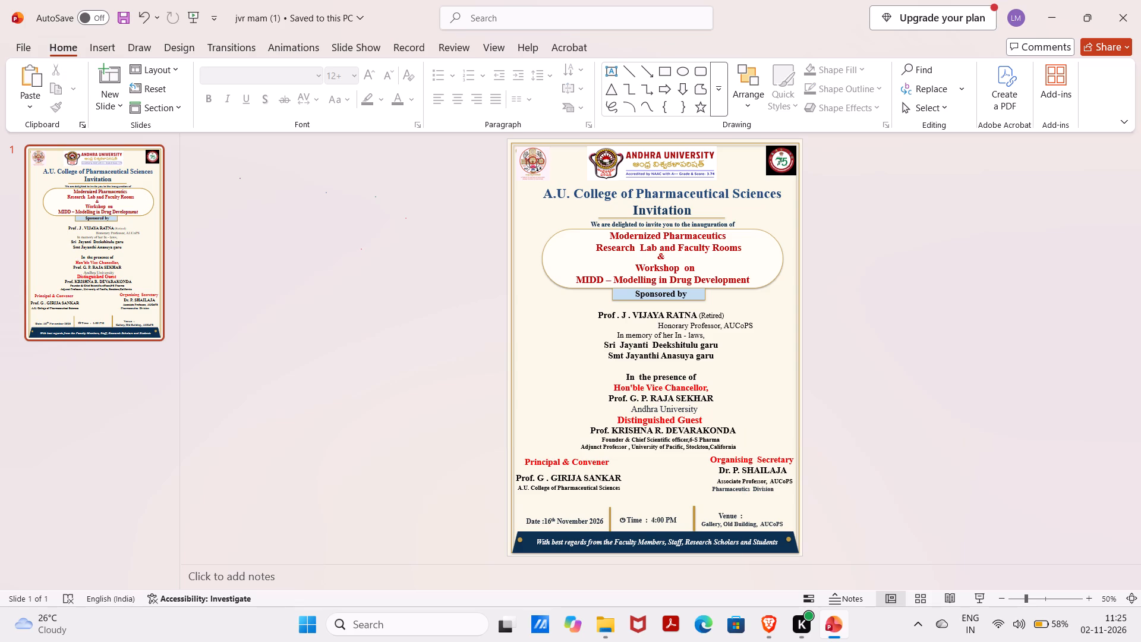
Insert 14 spaces before "Pharmaceutics Division" to shift the line right beneath "Associate Professor, AUCoPS".
left_click(714, 492)
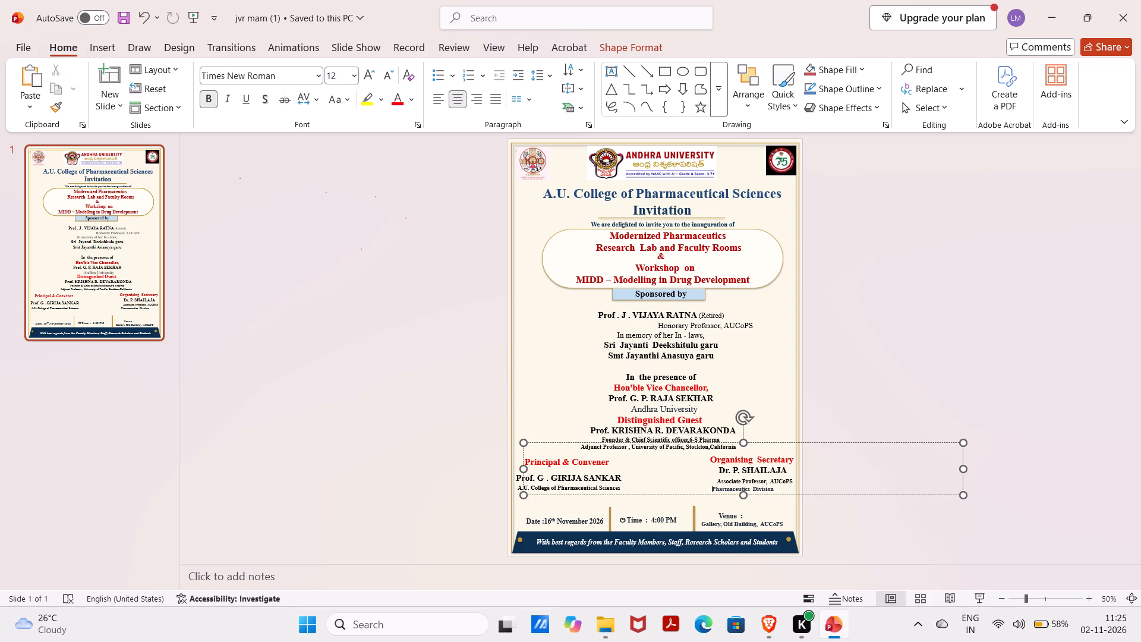
key("space")
key("space")
key("space")
key("space")
key("space")
key("space")
key("space")
key("space")
key("space")
key("space")
key("space")
key("space")
key("space")
key("space")
left_click(891, 565)
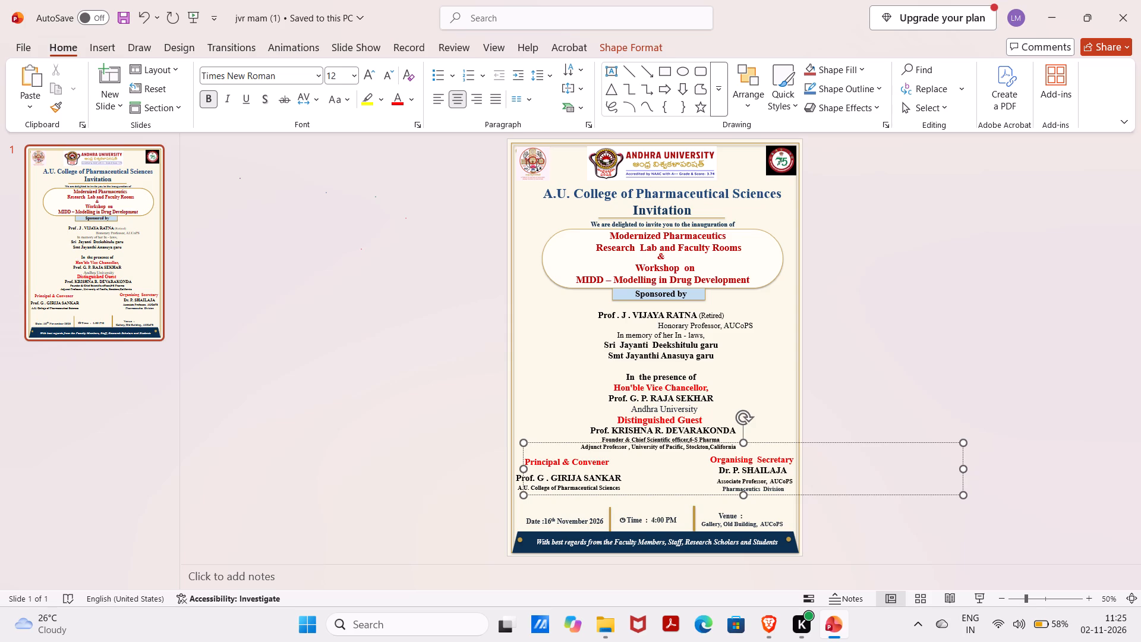
left_click(1007, 201)
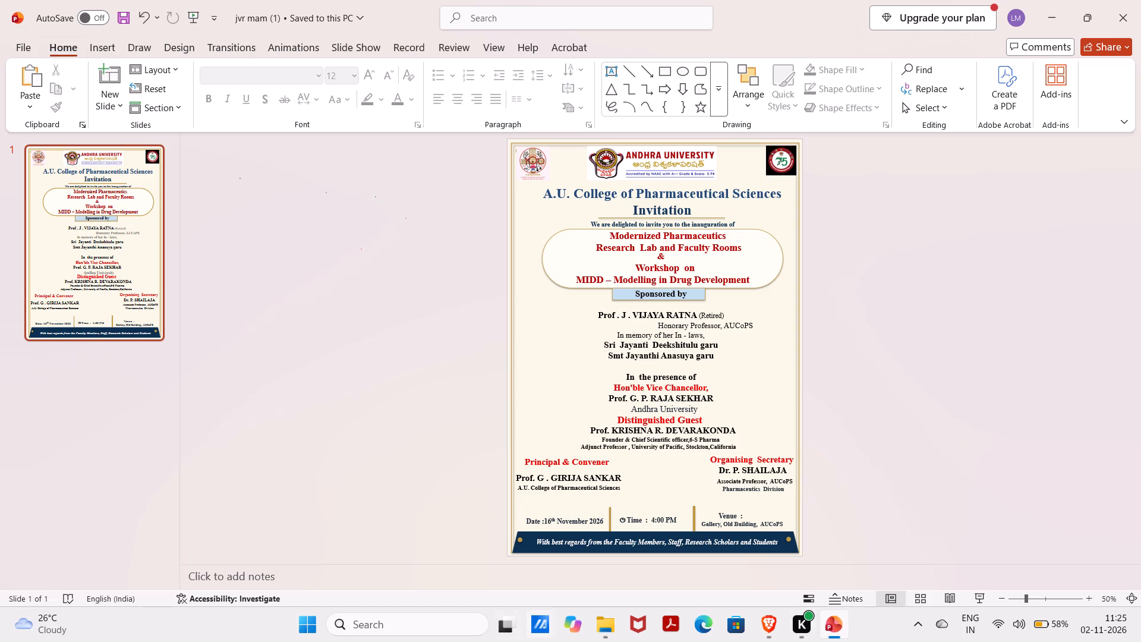
Capture the whole invitation slide as a rectangular snip with Snipping Tool.
left_click(402, 621)
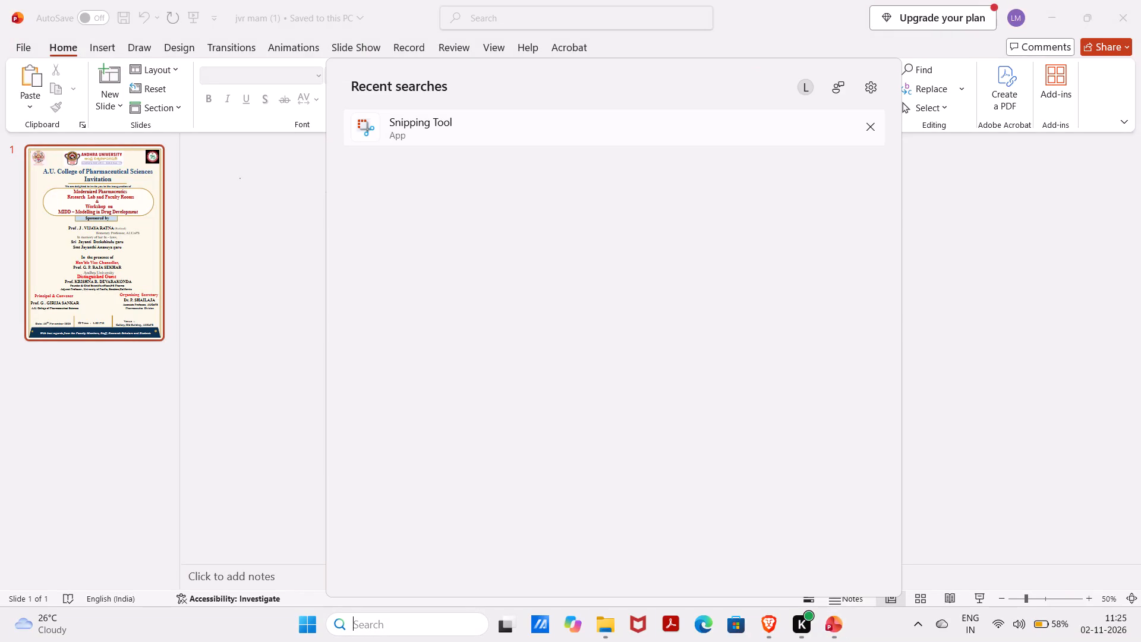
left_click(420, 122)
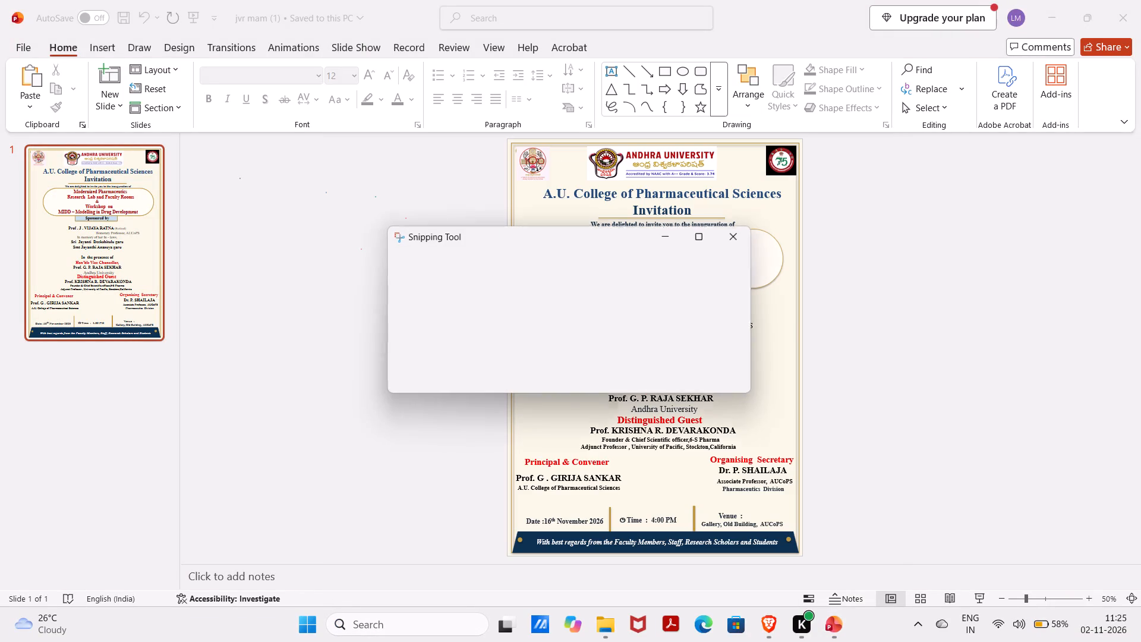
left_click(428, 259)
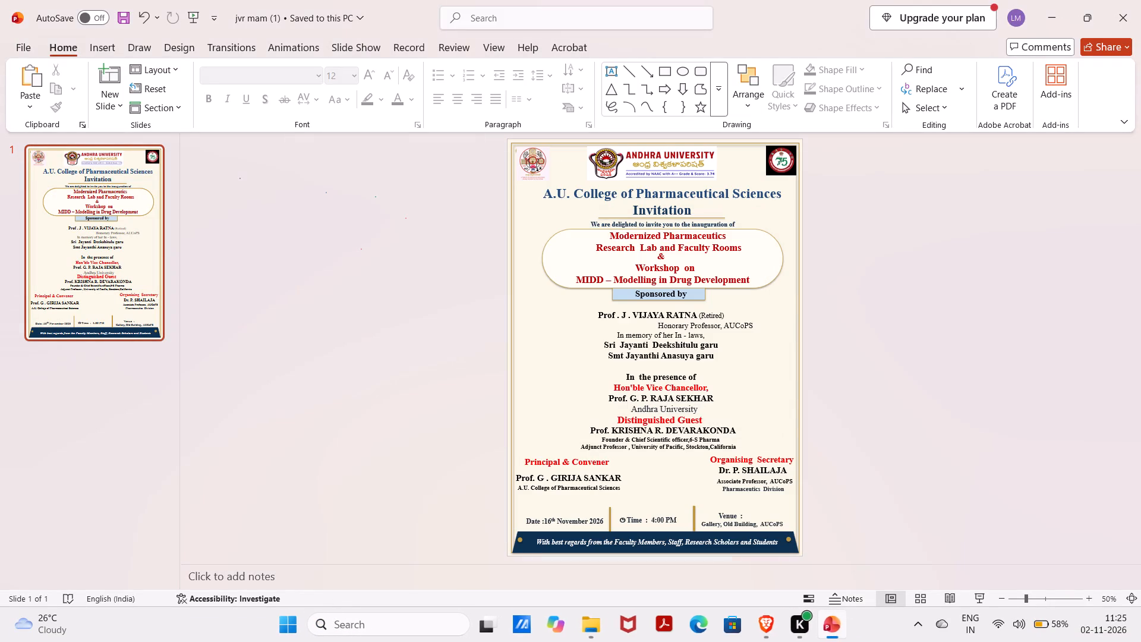
left_click_drag(509, 137, 823, 583)
scroll(755, 517, "right", 1)
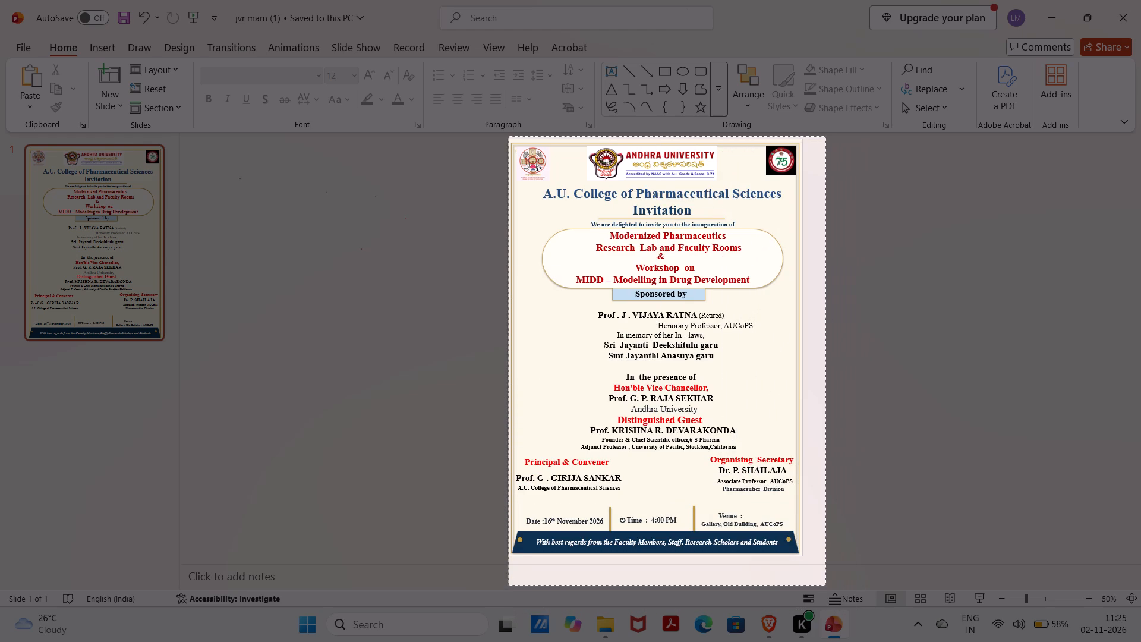
Tighten the snip area to the slide's bottom-right corner and copy the captured invitation image to the clipboard.
left_click_drag(823, 583, 802, 556)
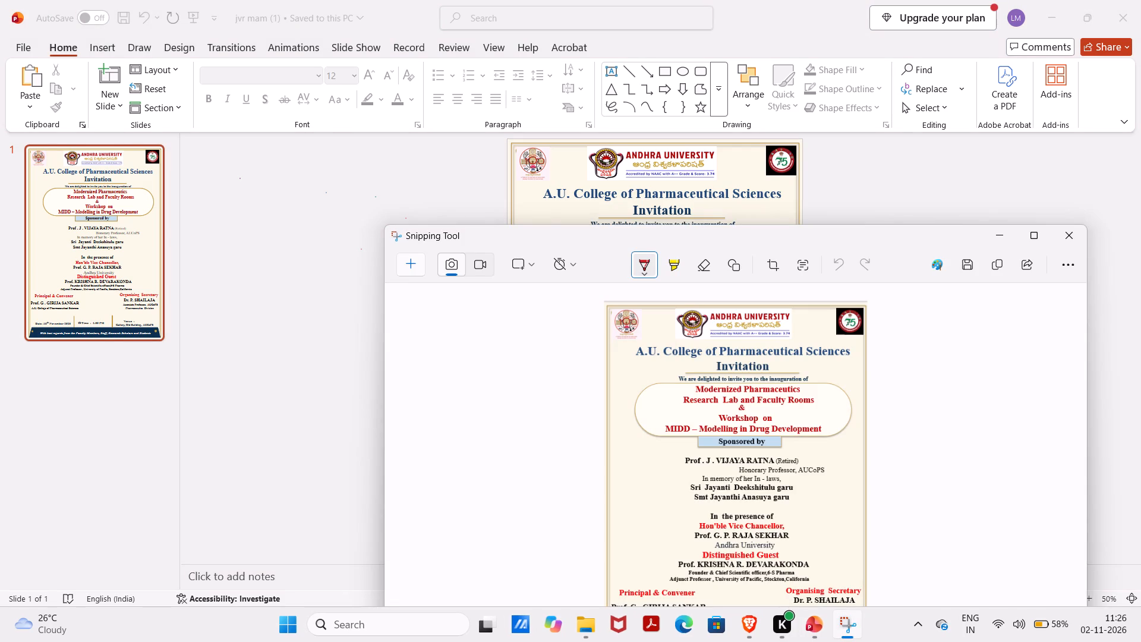
left_click(998, 260)
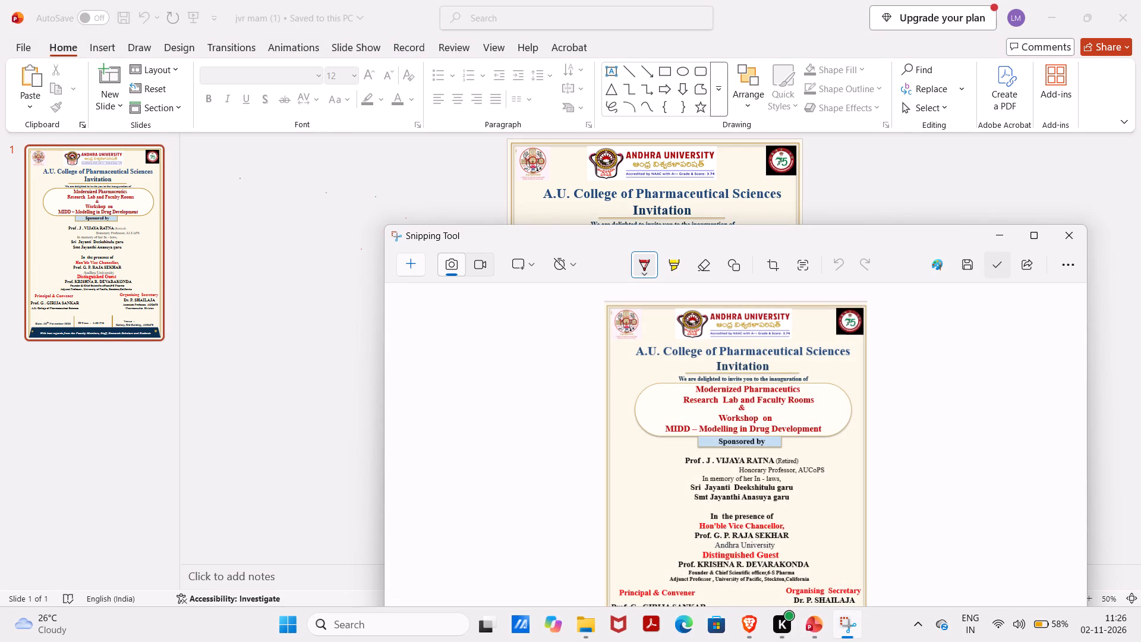
left_click(998, 260)
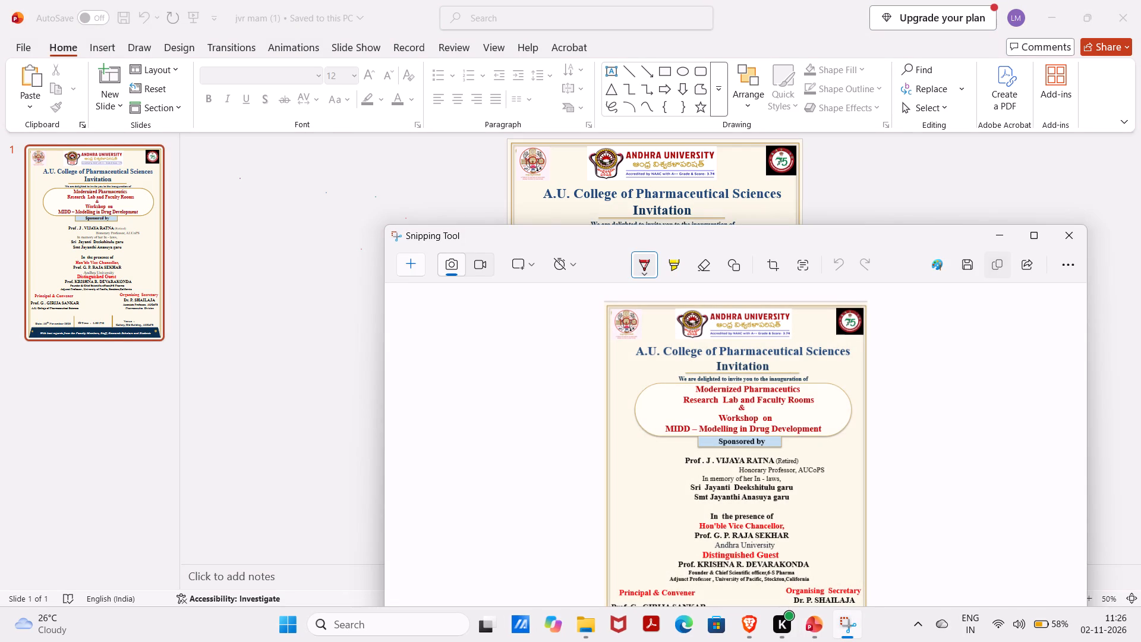
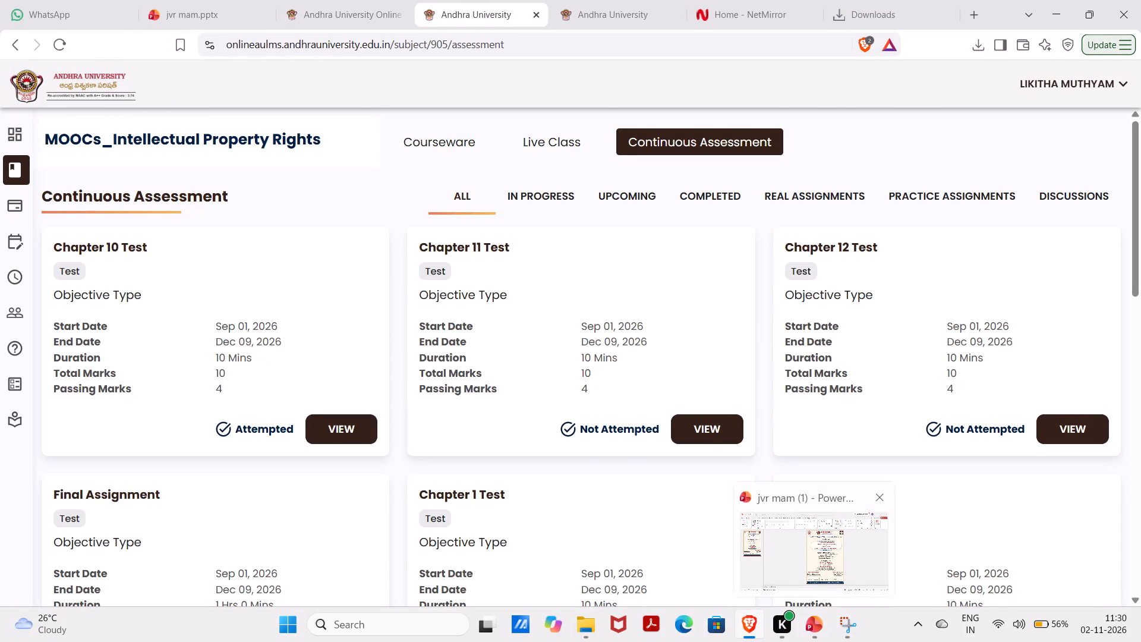
Switch from the browser's assessment page back to the "jvr mam (1)" invitation presentation in desktop PowerPoint.
left_click(814, 564)
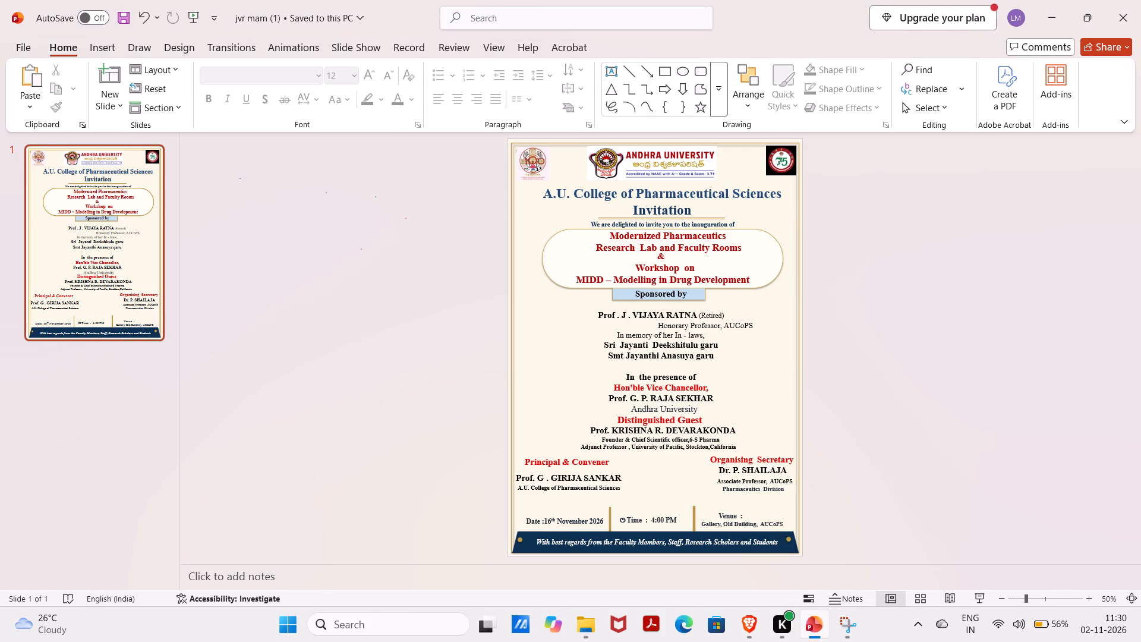
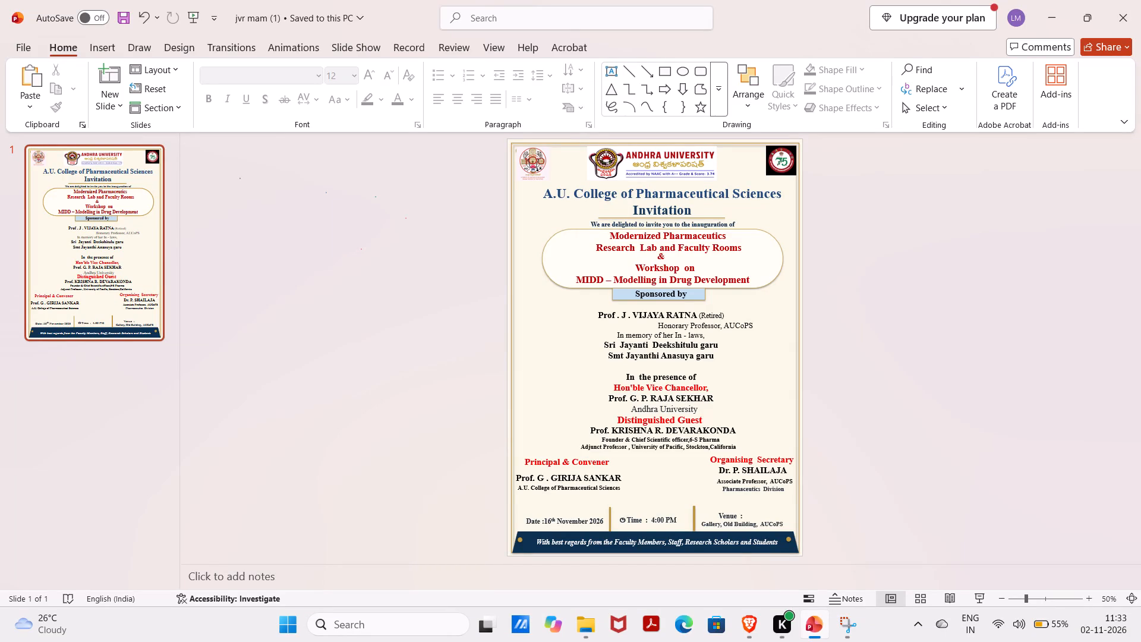
Delete the extra space between "Research" and "Lab" in the red event title.
left_click(641, 244)
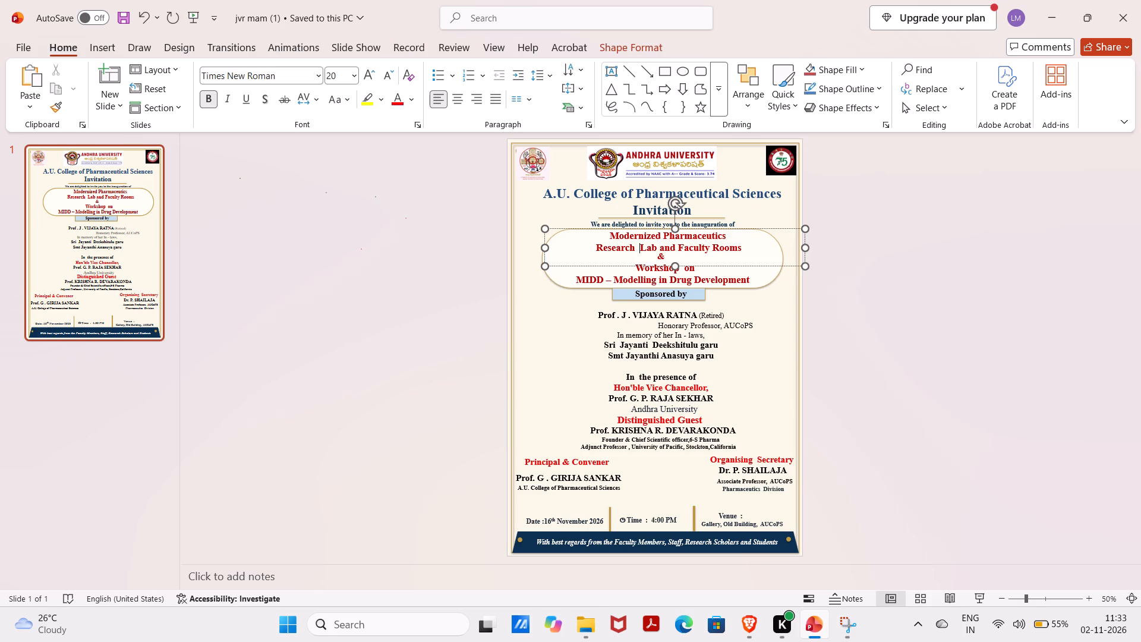
key("BackSpace")
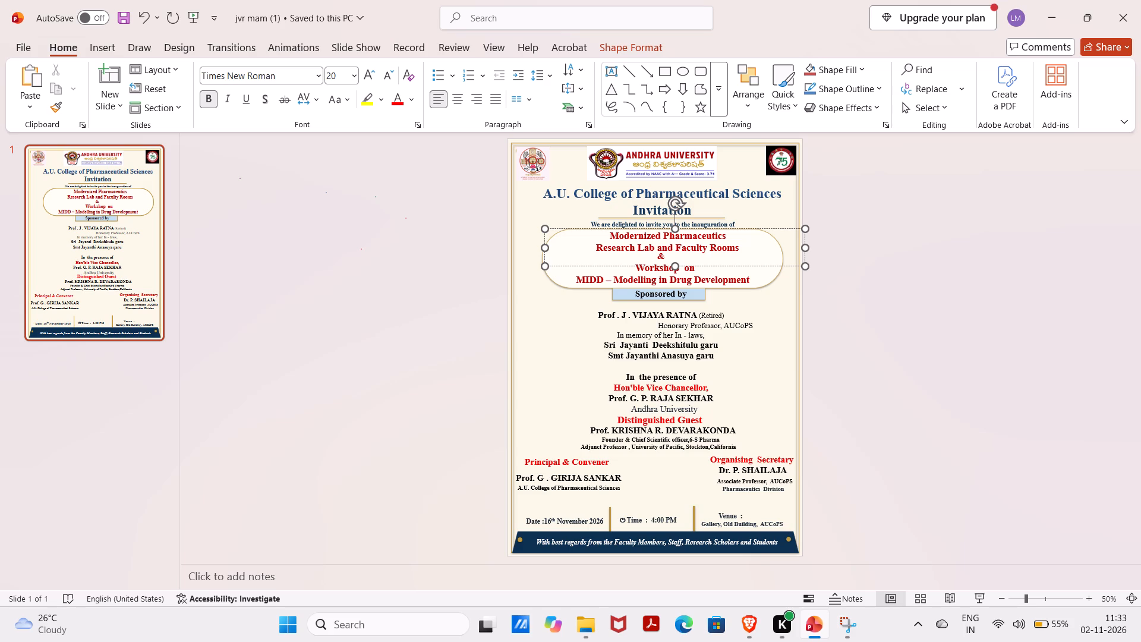
Widen the "We are delighted to invite you" text box leftward so its line shifts left on the slide.
left_click(729, 220)
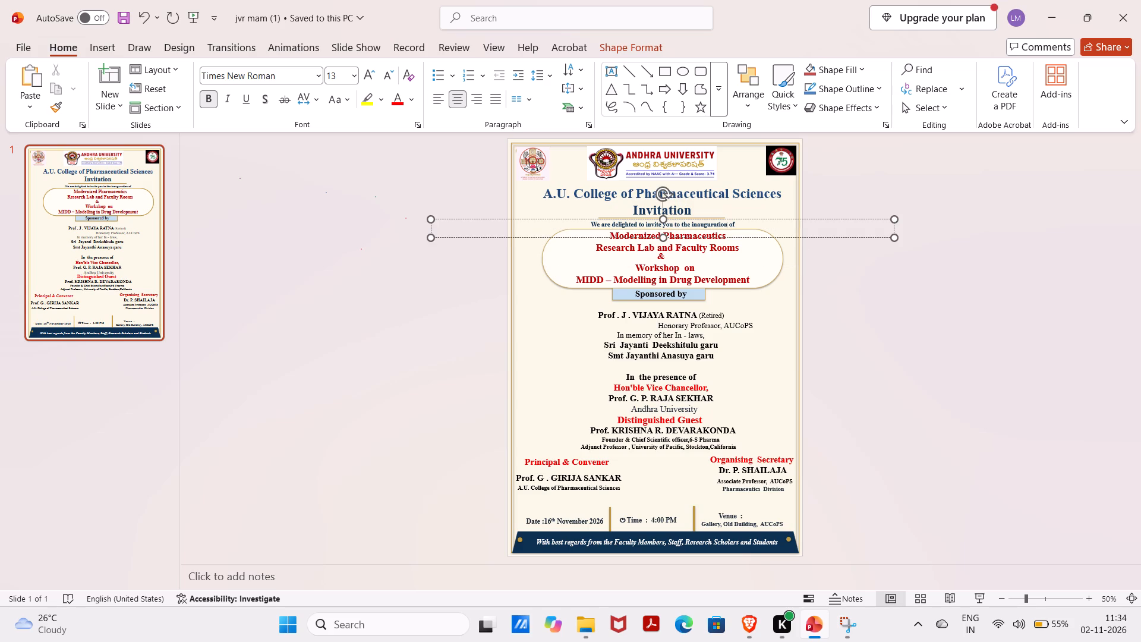
left_click(739, 222)
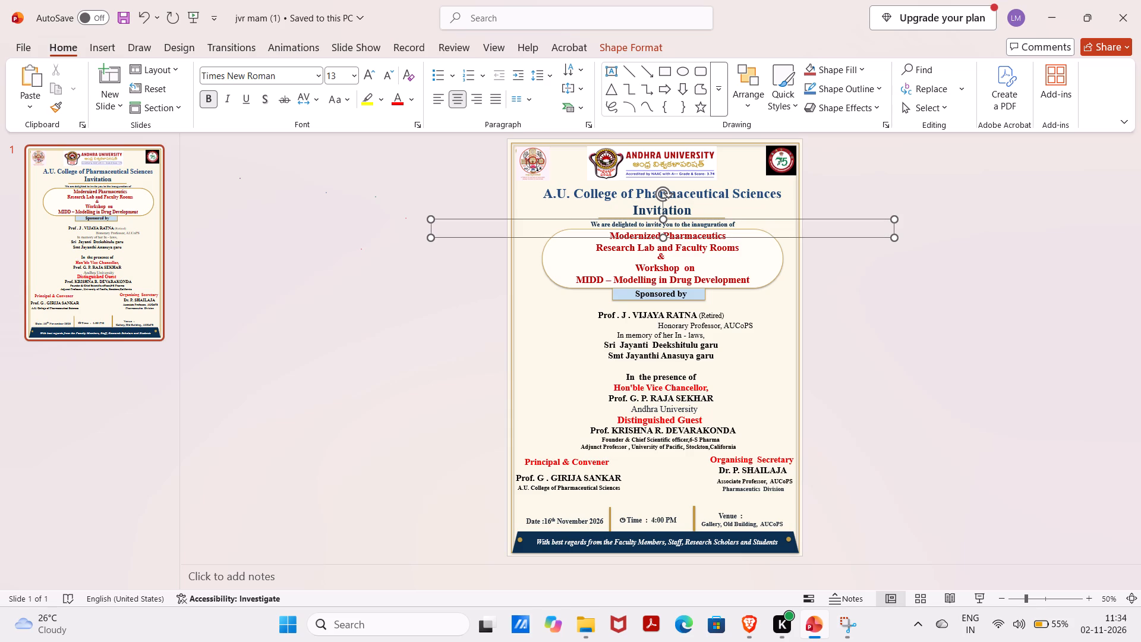
left_click(738, 224)
left_click_drag(430, 216, 383, 214)
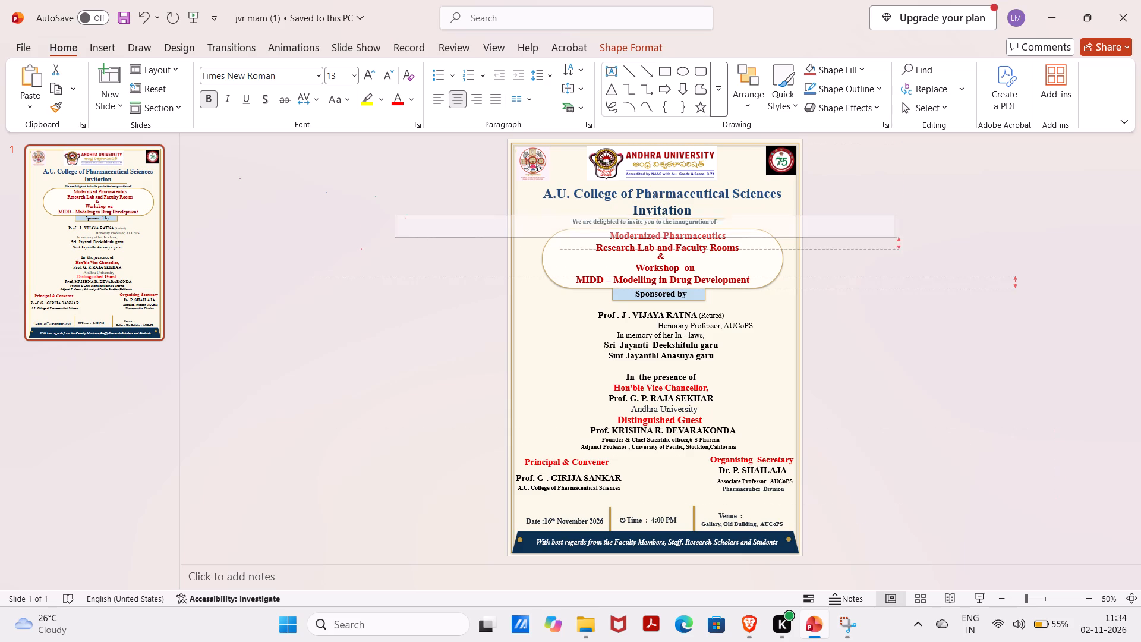
left_click_drag(383, 214, 346, 216)
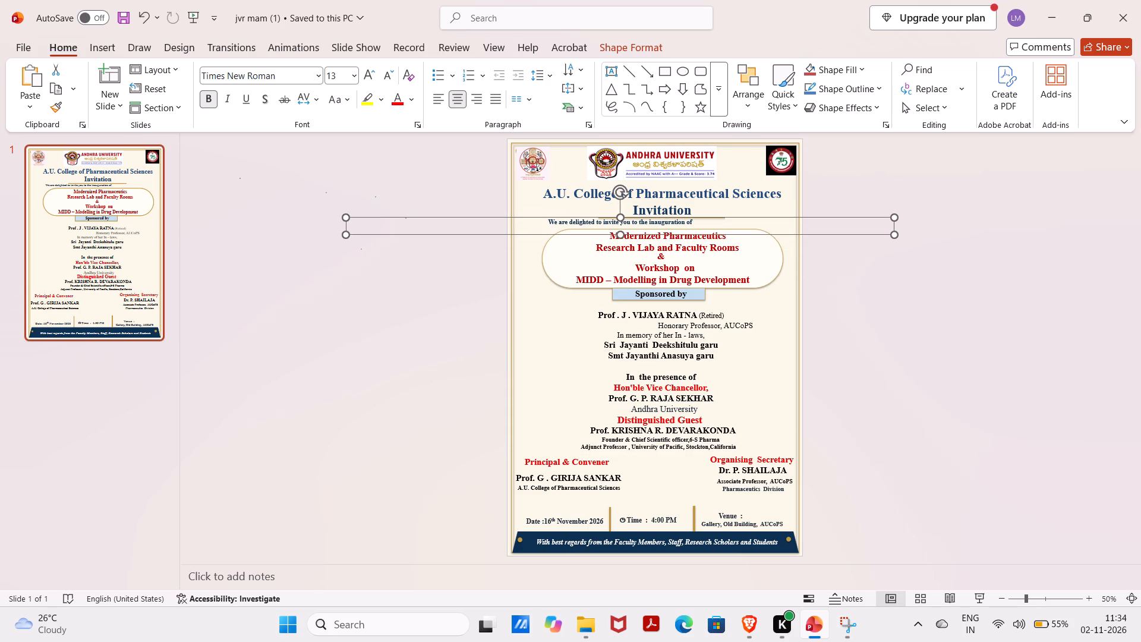
Add "the" after "inauguration of" at the end of the invitation line.
left_click(694, 222)
left_click(693, 220)
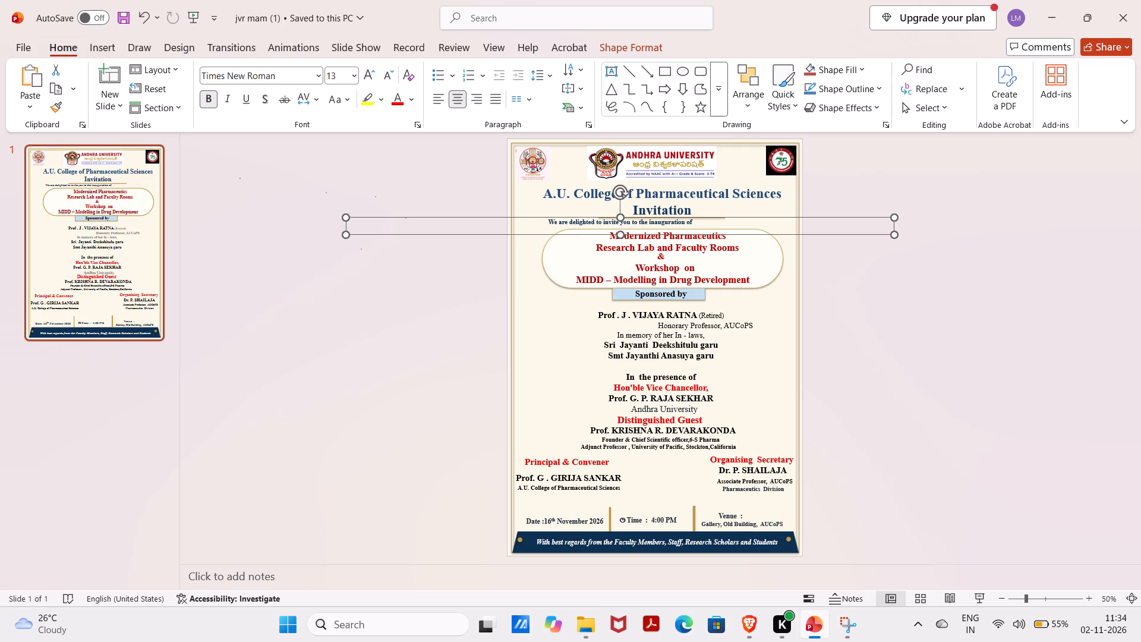
left_click(691, 222)
key("Right")
key("Right")
key("BackSpace")
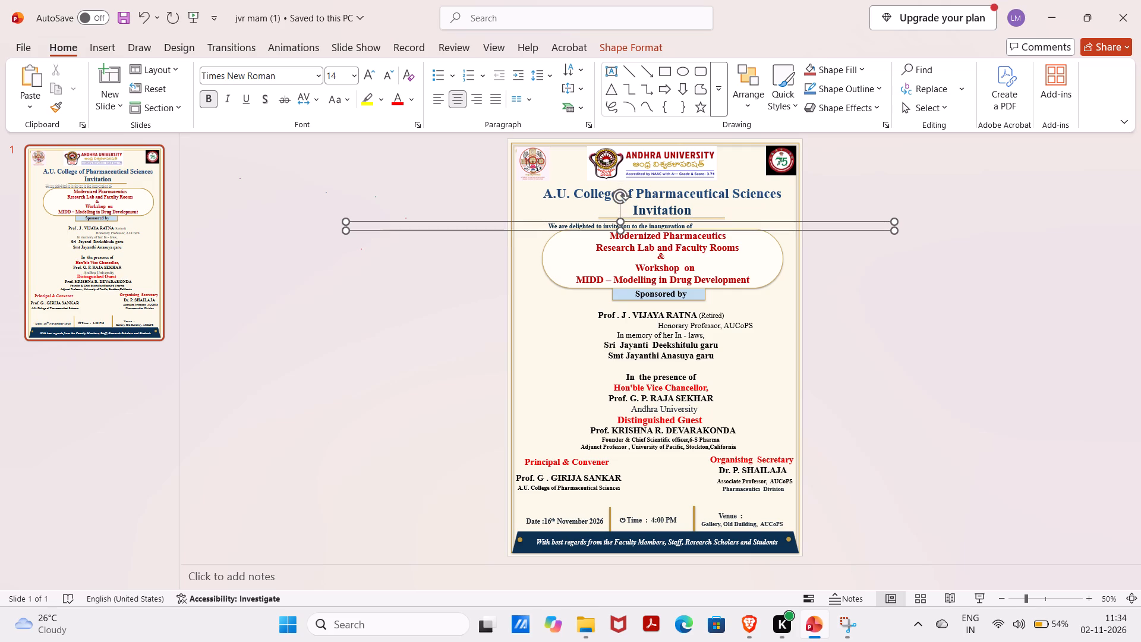
key("space")
type("TH")
key("BackSpace")
key("BackSpace")
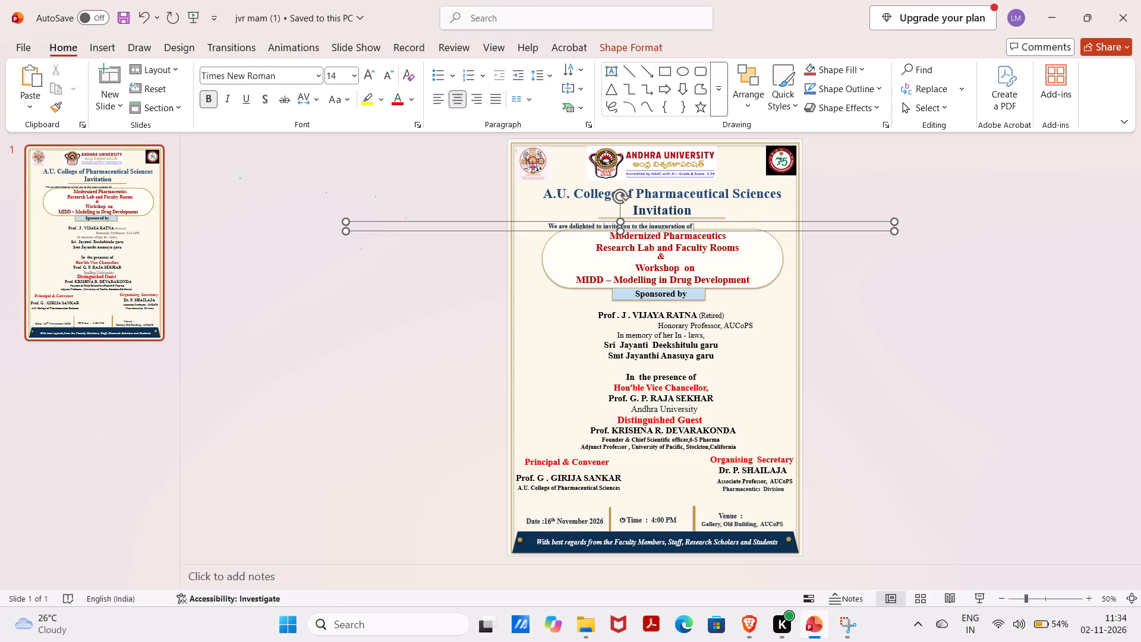
type("the")
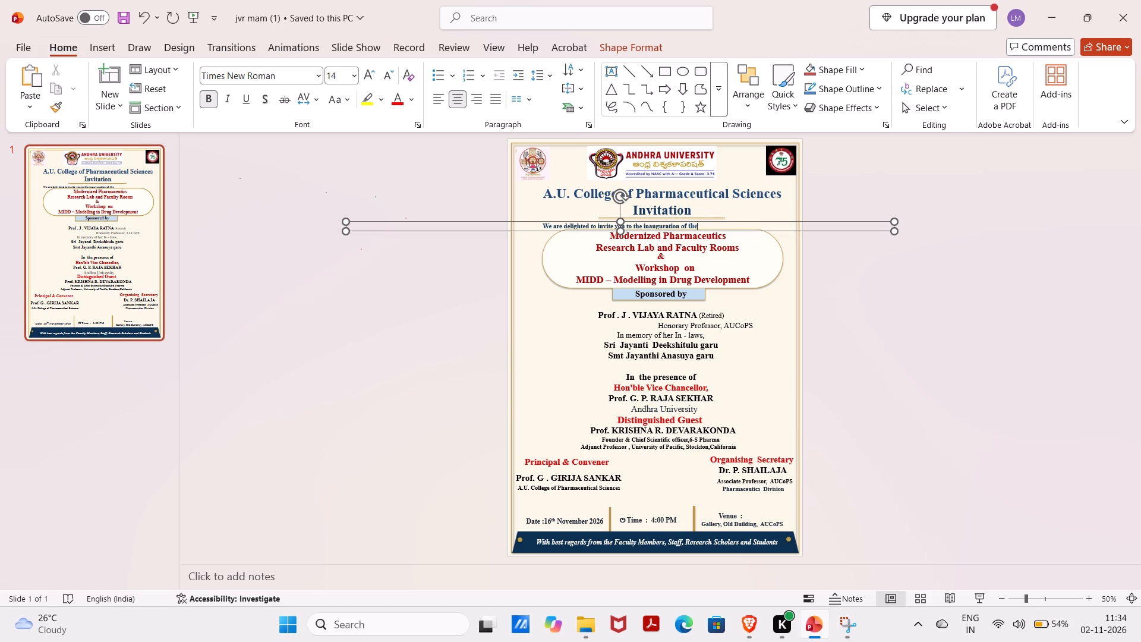
Widen the invitation line's text box rightward so the text is centred beneath the "Invitation" heading, and deselect it.
left_click_drag(897, 234, 921, 234)
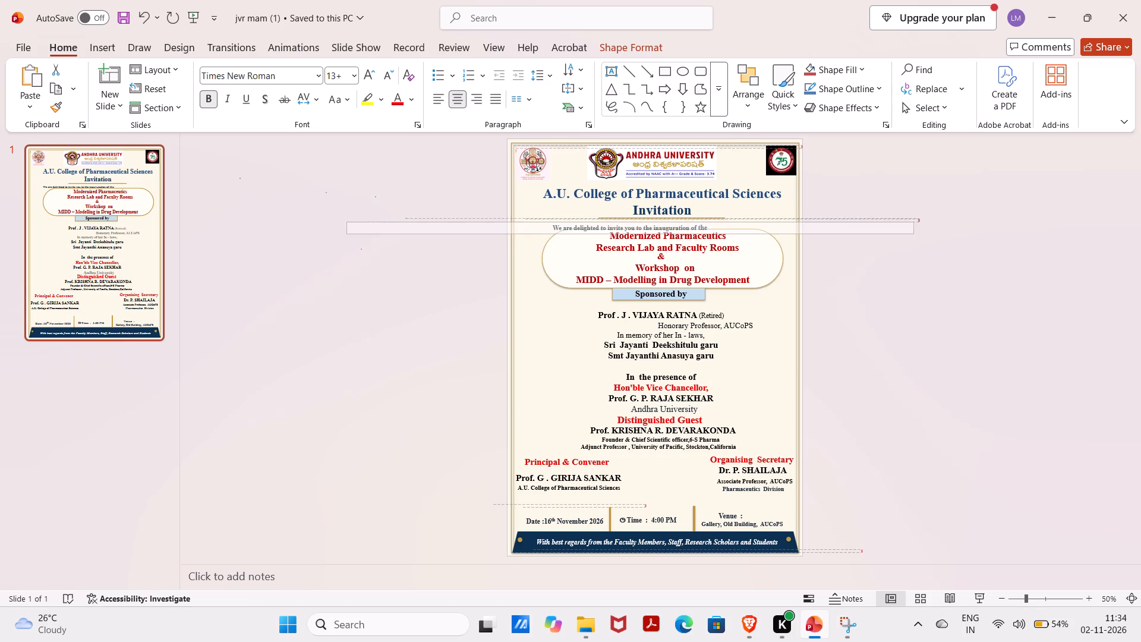
left_click_drag(921, 234, 965, 229)
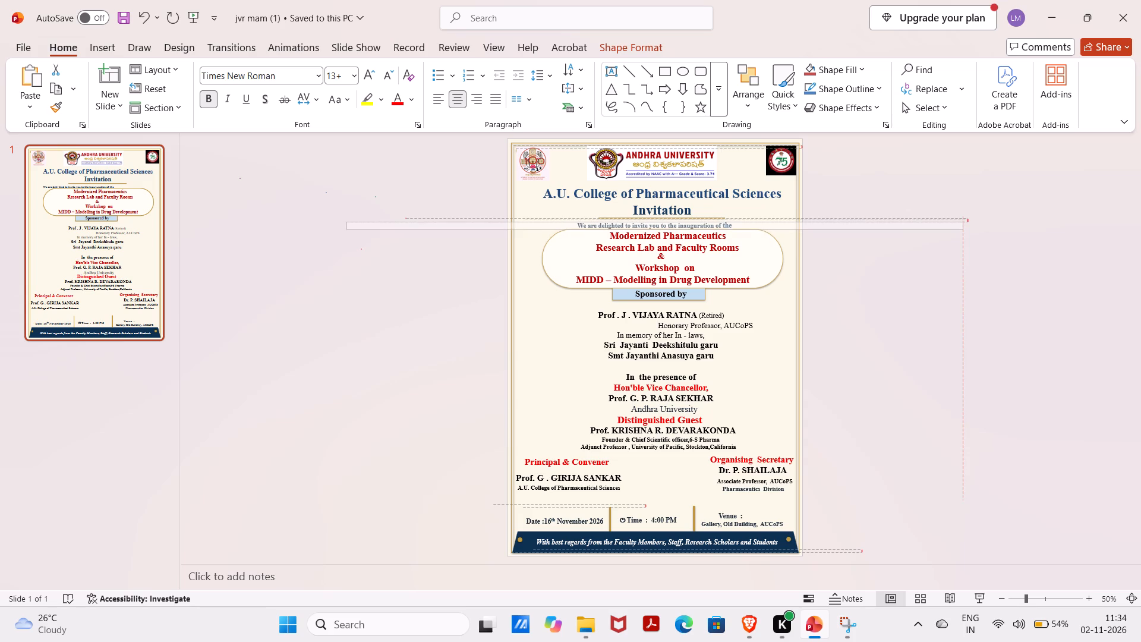
left_click_drag(965, 229, 973, 229)
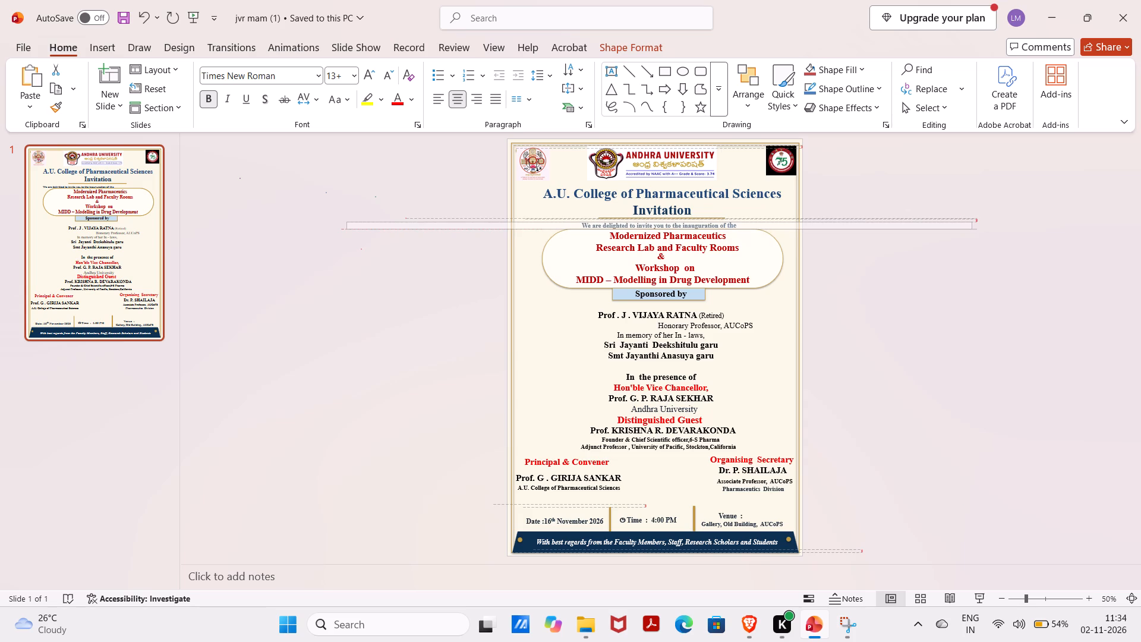
left_click_drag(973, 229, 979, 229)
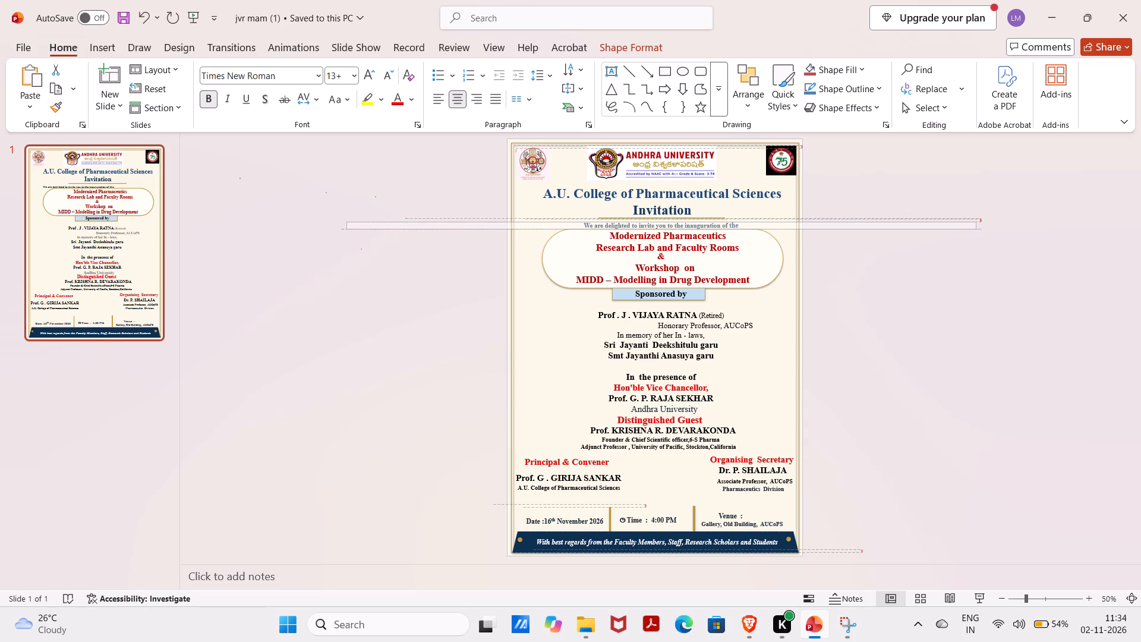
left_click_drag(979, 229, 978, 229)
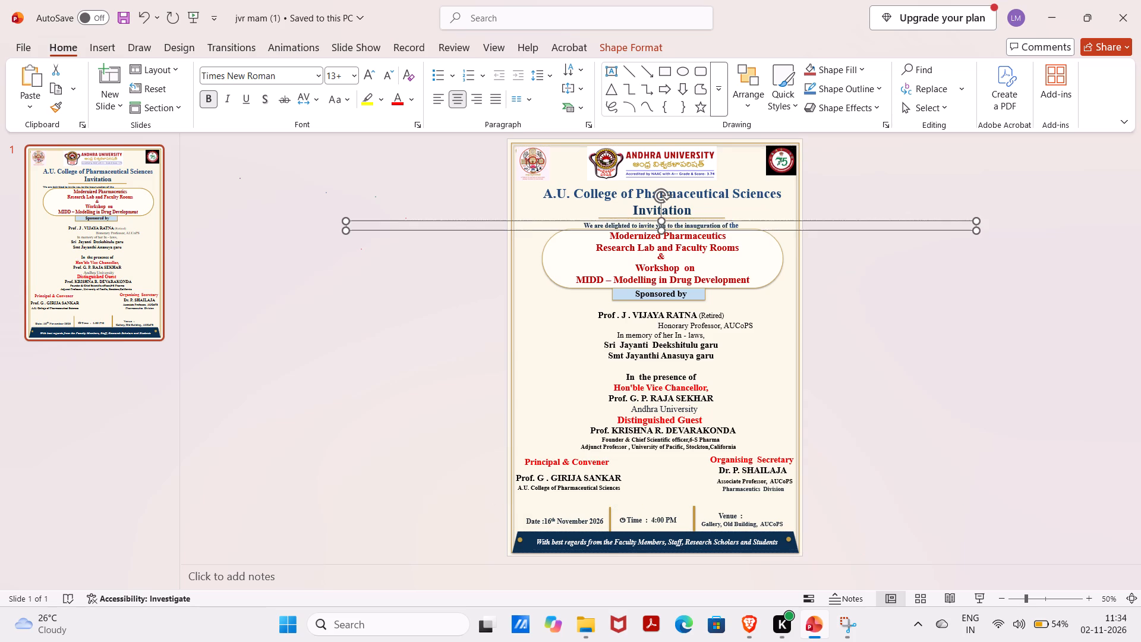
left_click(942, 293)
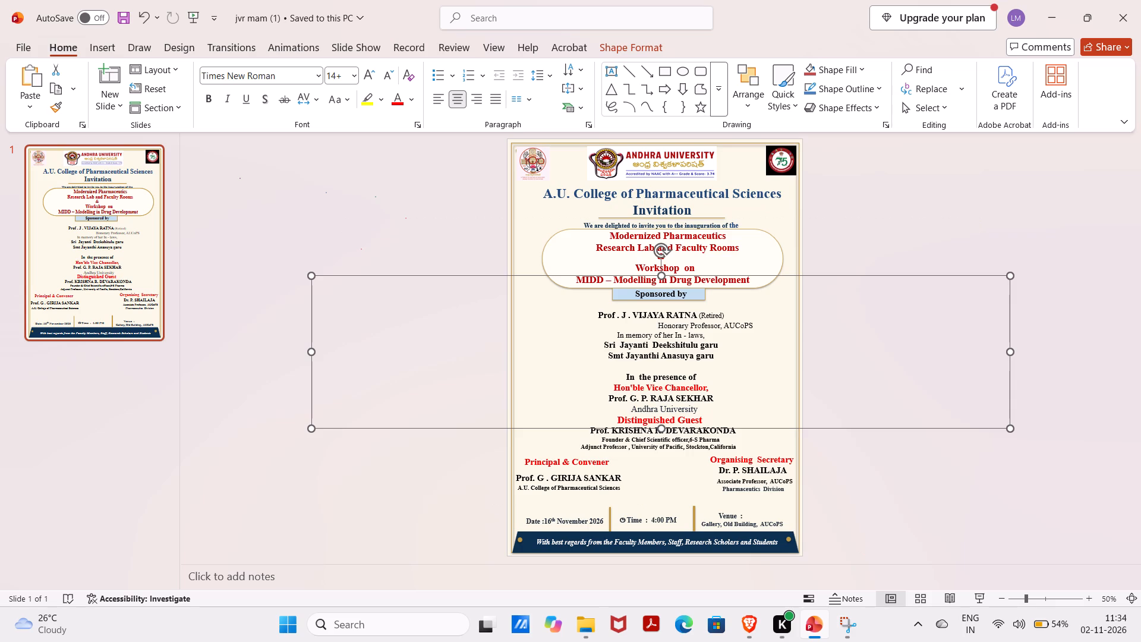
left_click(921, 193)
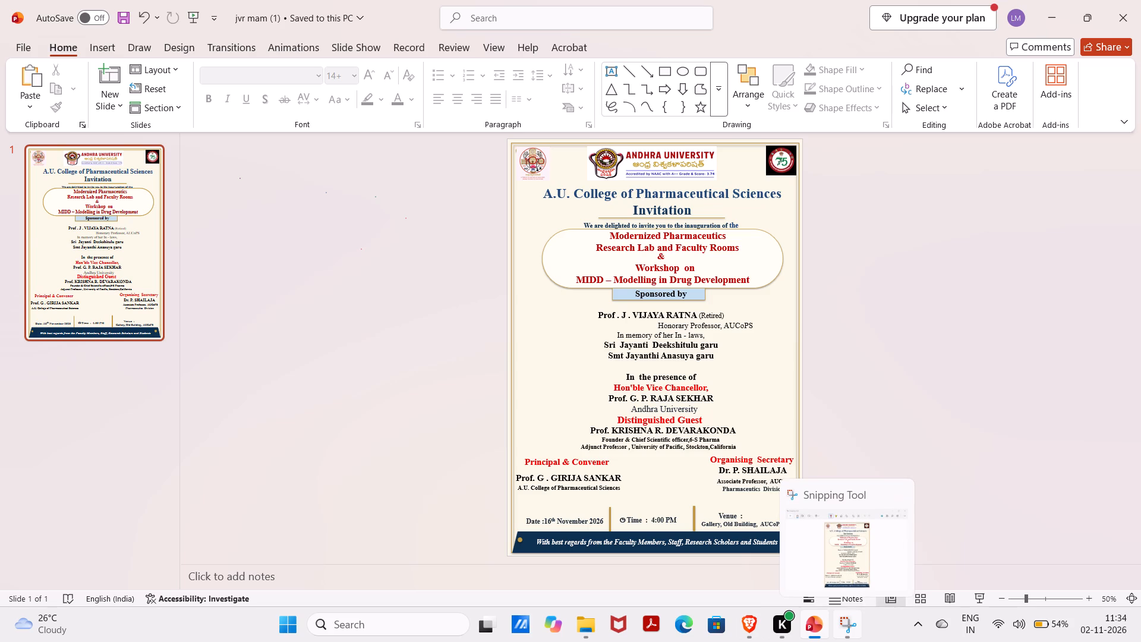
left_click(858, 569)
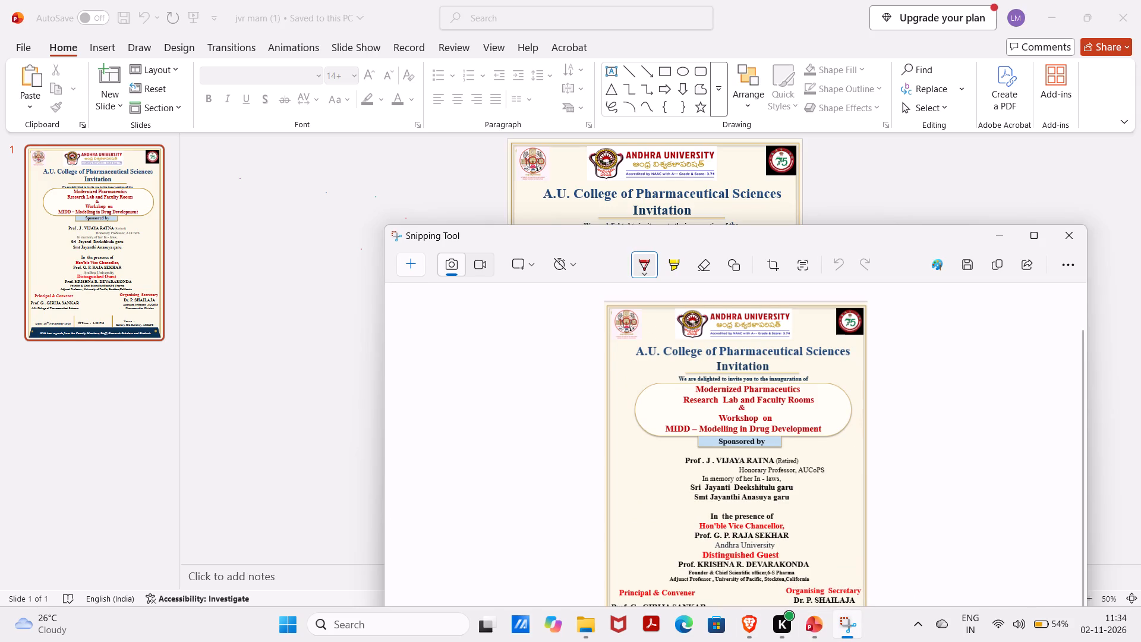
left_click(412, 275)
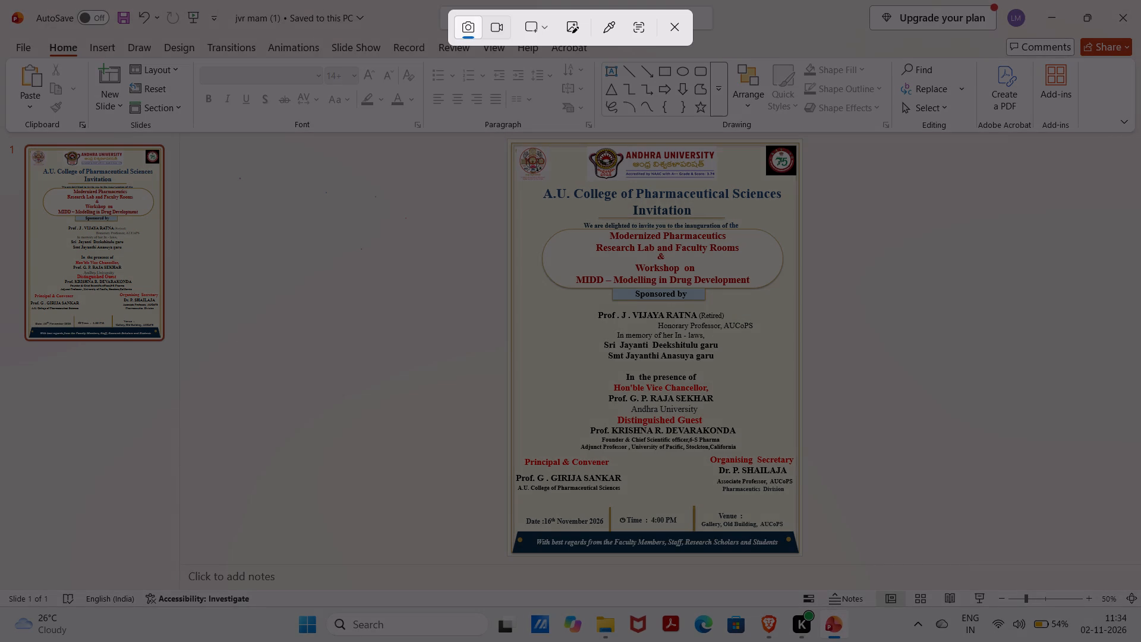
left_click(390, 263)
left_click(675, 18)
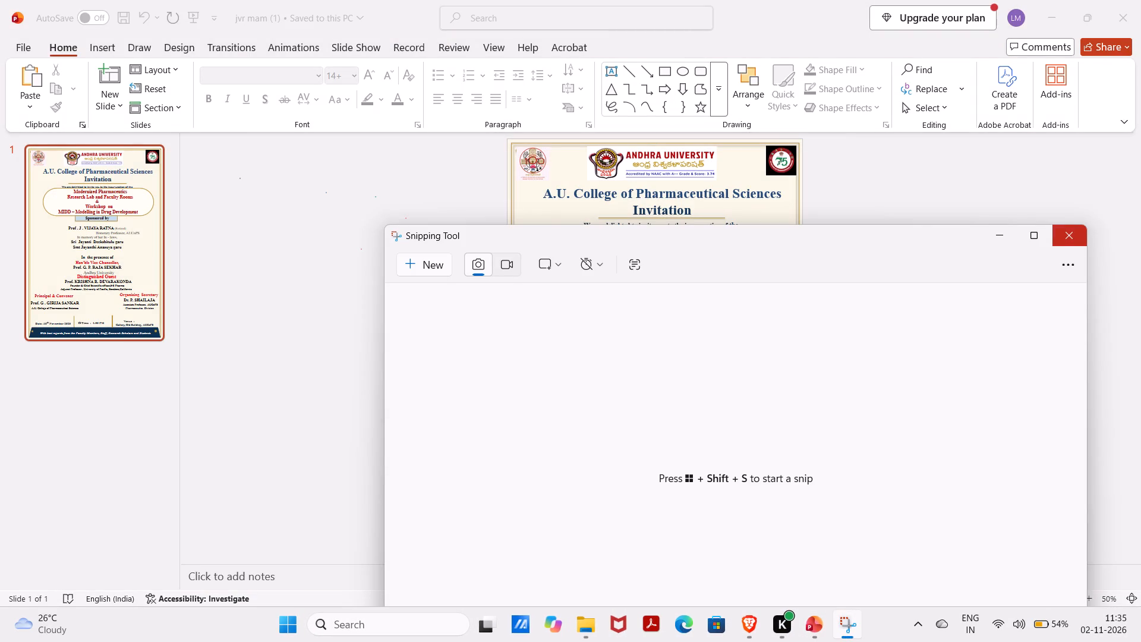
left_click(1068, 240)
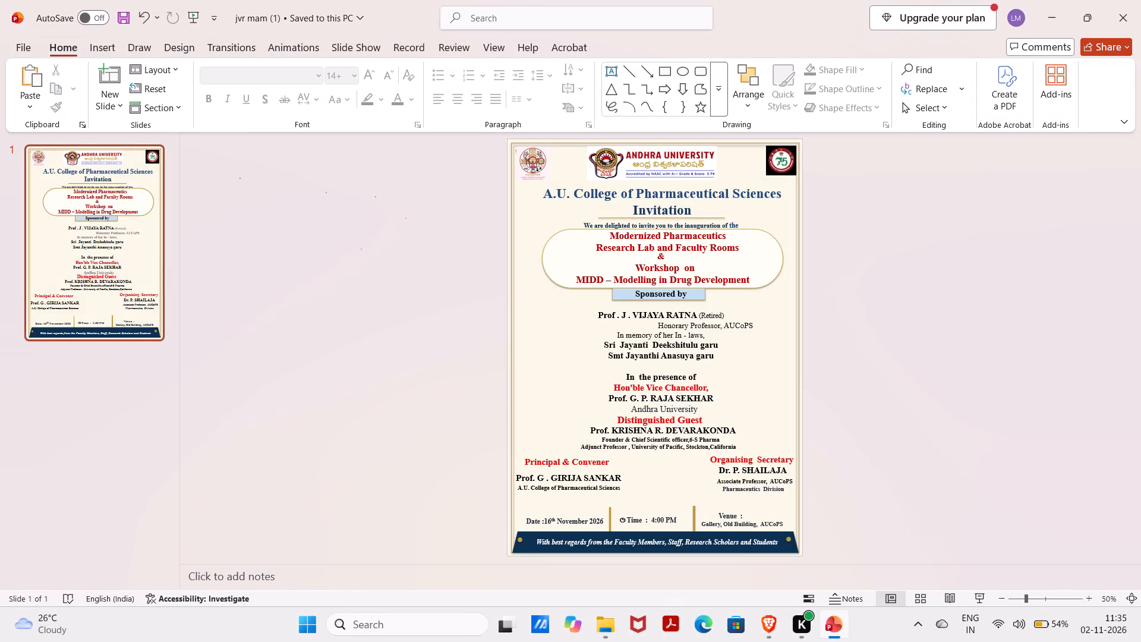
Delete the extra space before "Modernized Pharmaceutics" in the red event title.
left_click(610, 237)
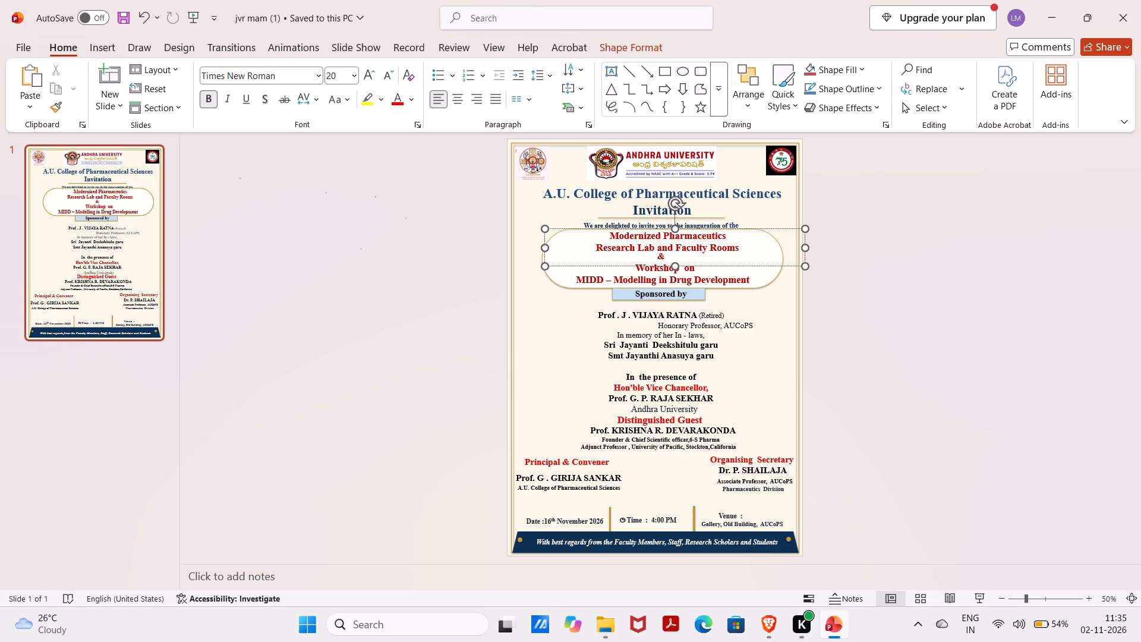
key("BackSpace")
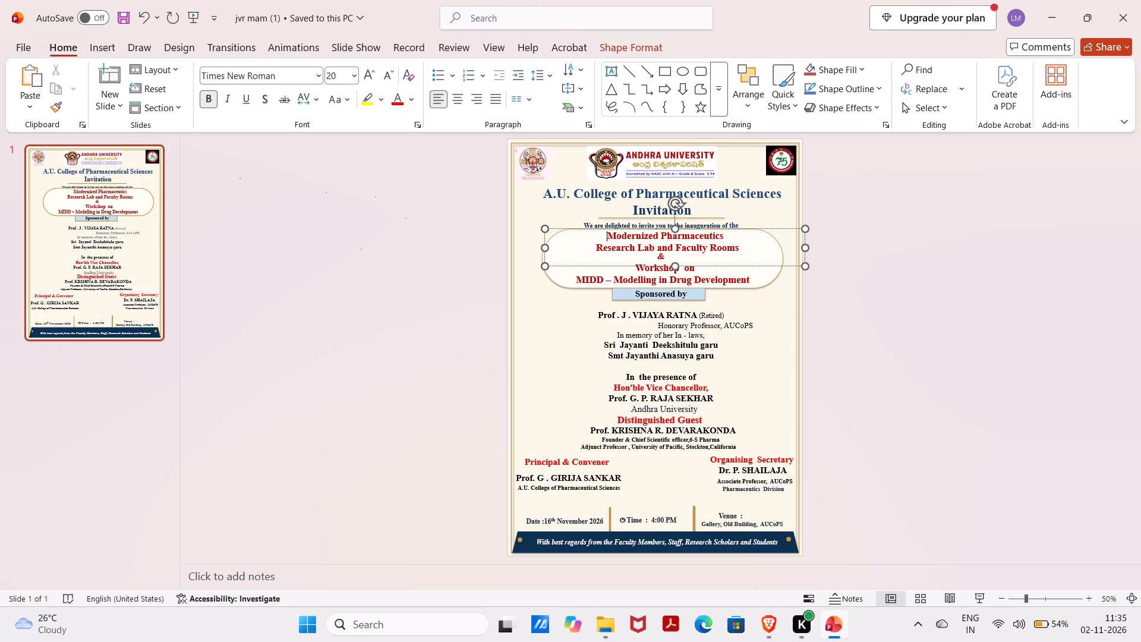
left_click(837, 370)
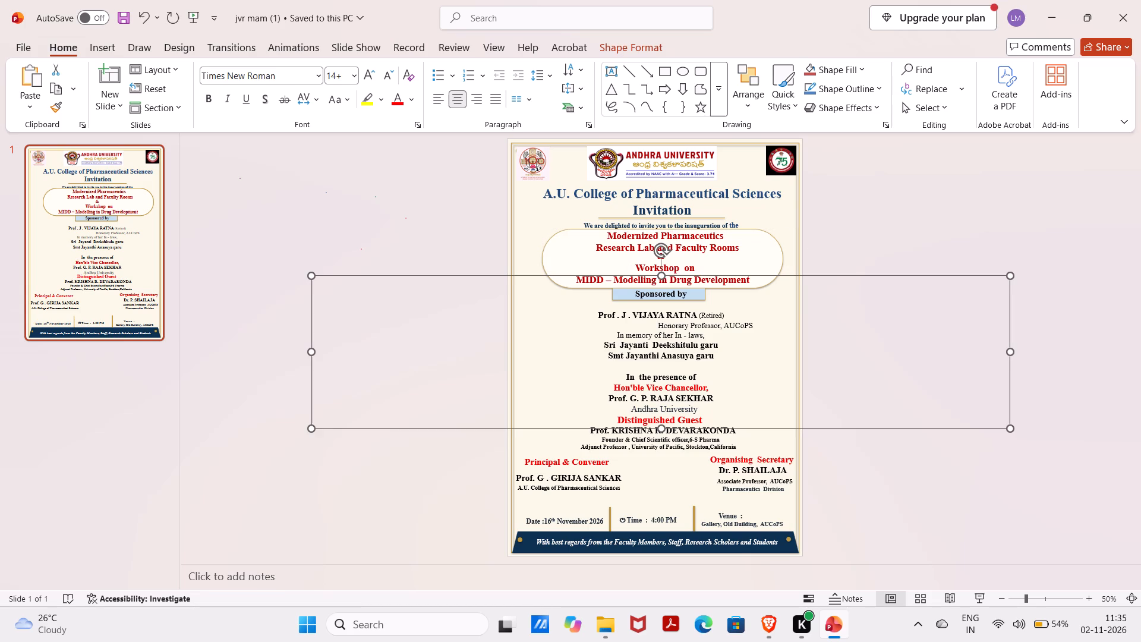
Open Snipping Tool from the recent Windows searches and bring its window in front of the presentation.
left_click(437, 635)
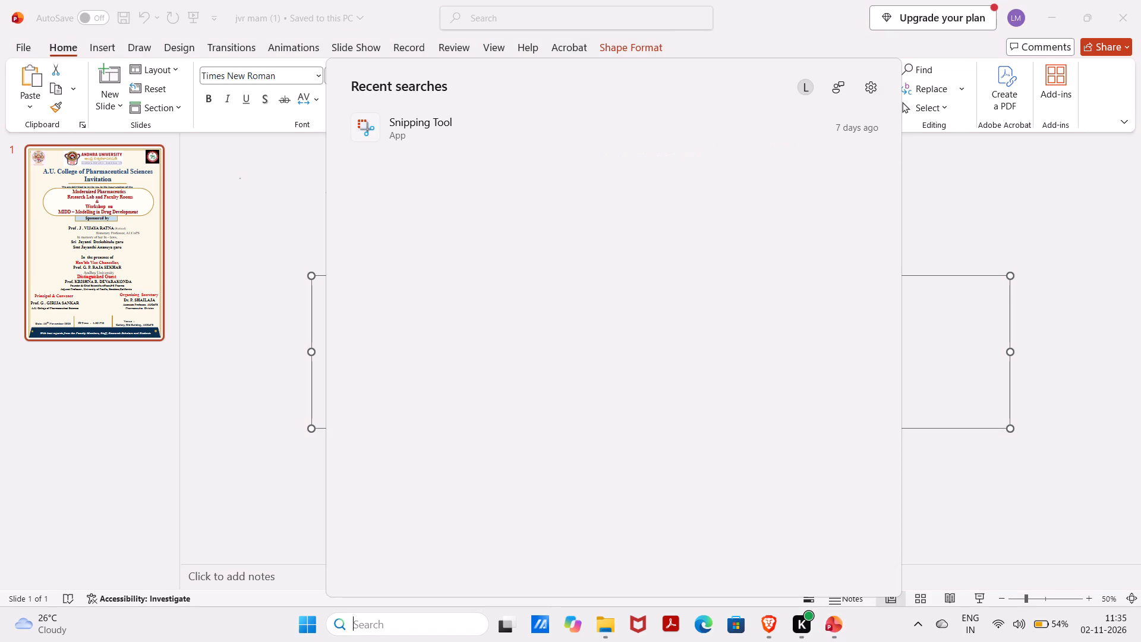
left_click(395, 118)
left_click(329, 207)
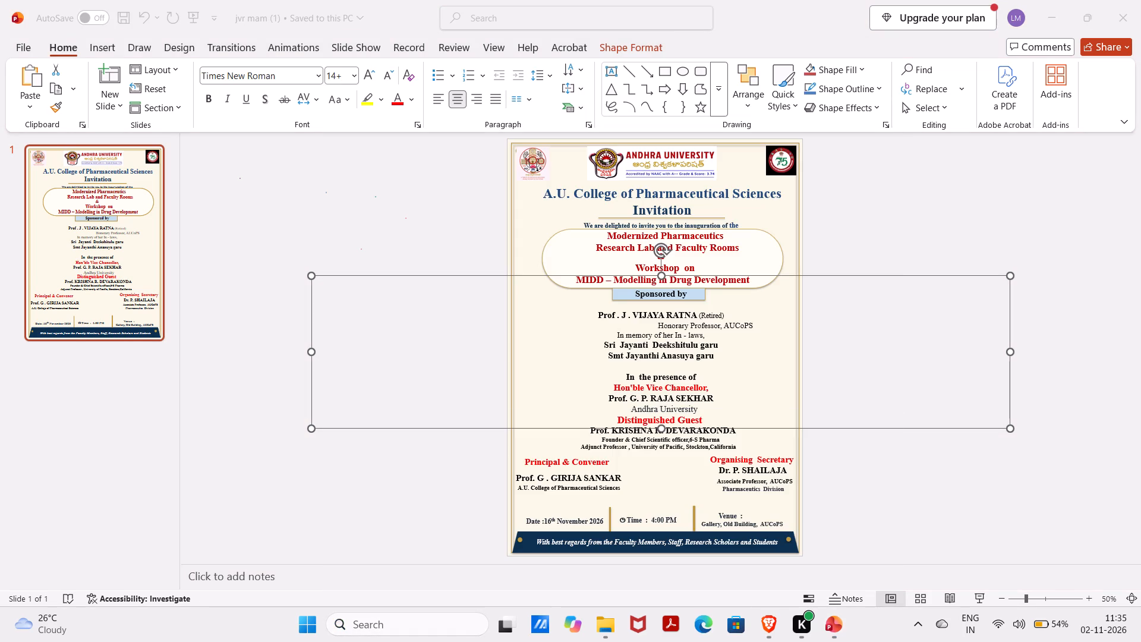
double_click(329, 207)
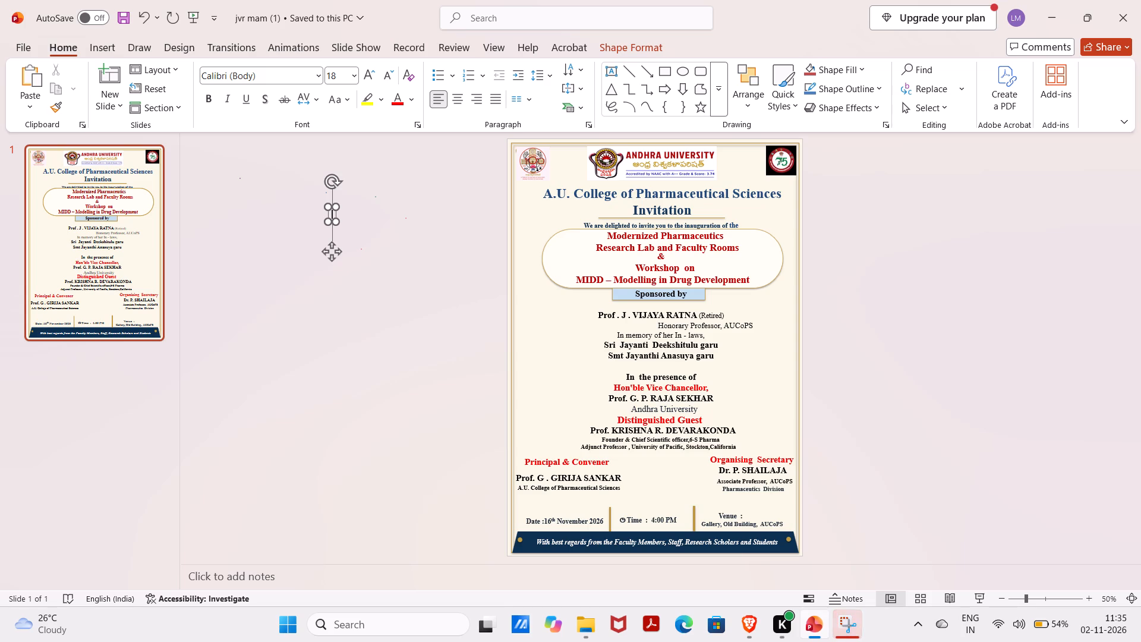
left_click(844, 632)
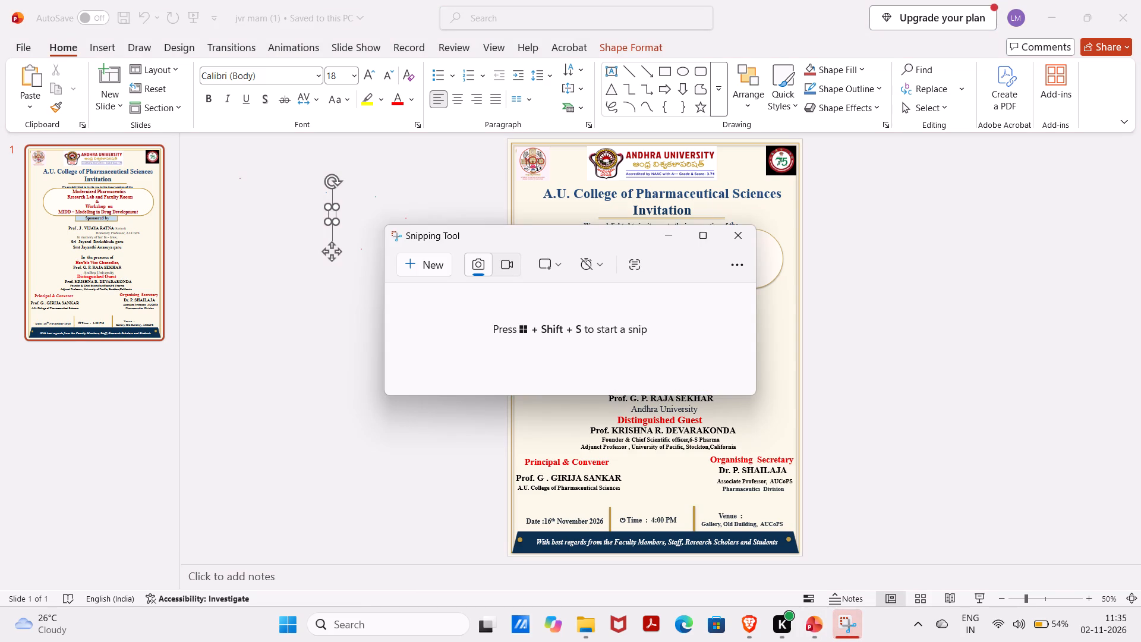
Capture a new rectangular snip covering the whole invitation slide, from the logos down to the "With best regards" banner.
left_click(421, 265)
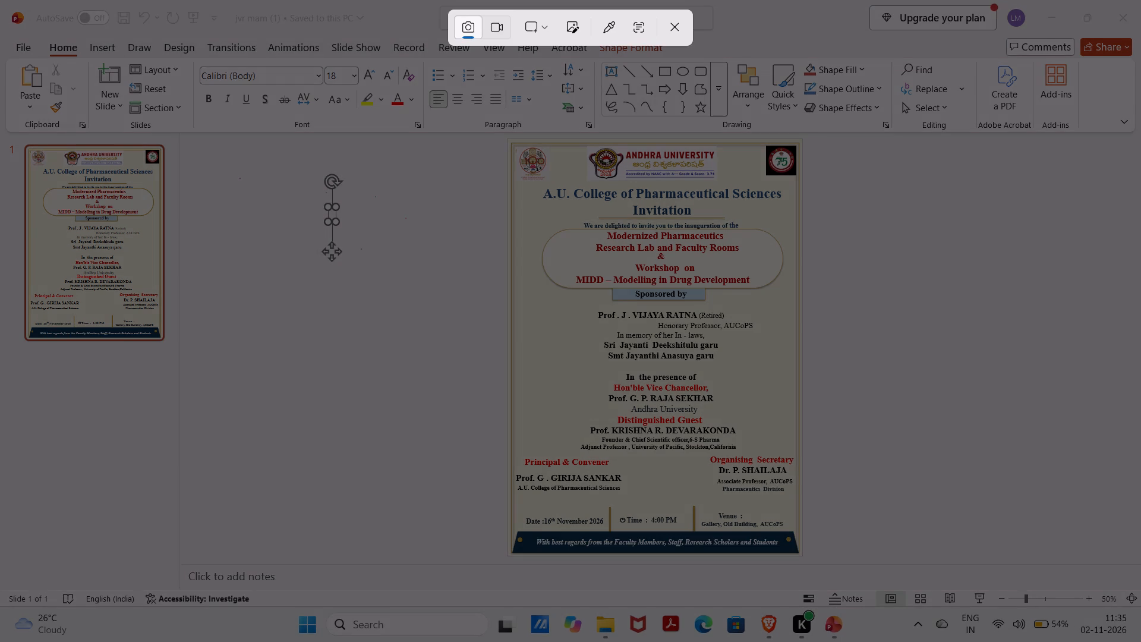
left_click_drag(509, 139, 628, 267)
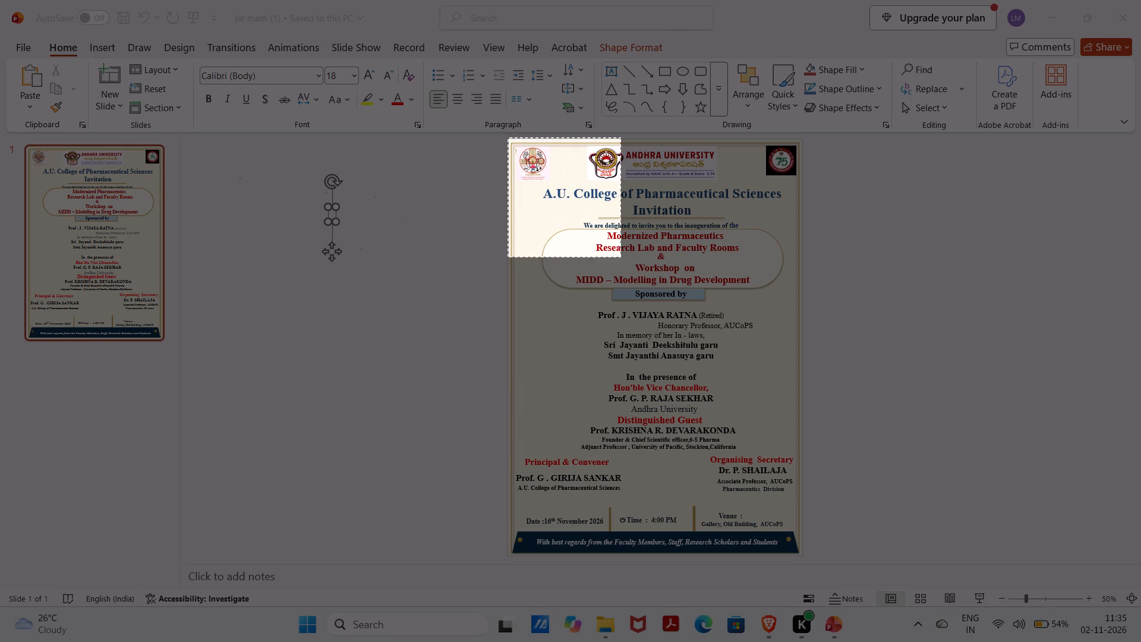
left_click_drag(628, 267, 795, 528)
scroll(663, 350, "up", 1)
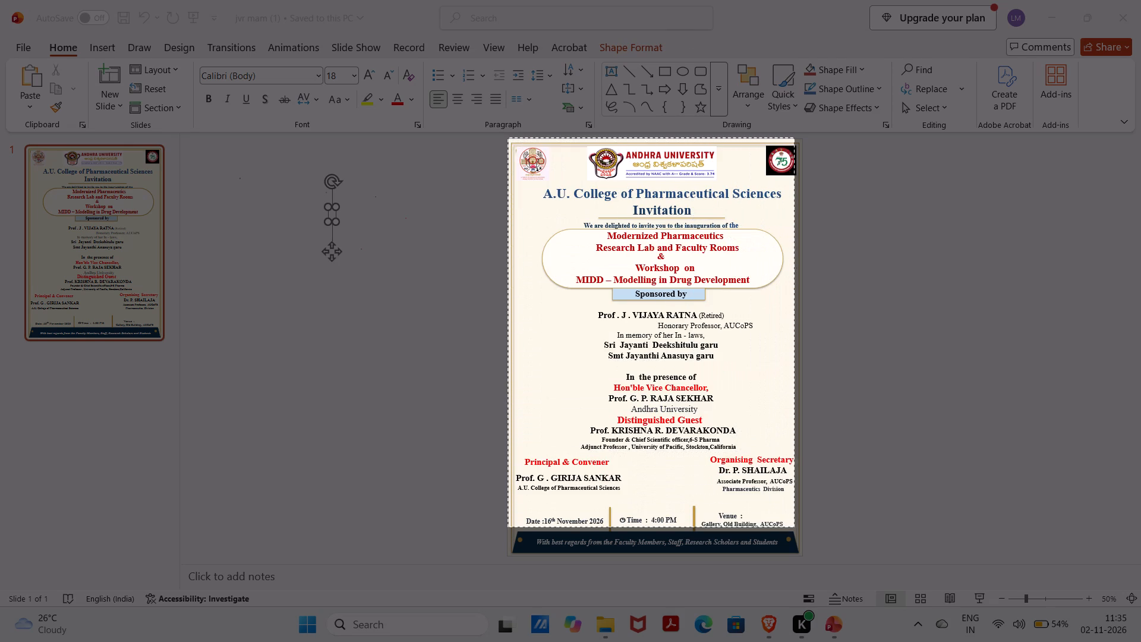
left_click_drag(795, 528, 804, 559)
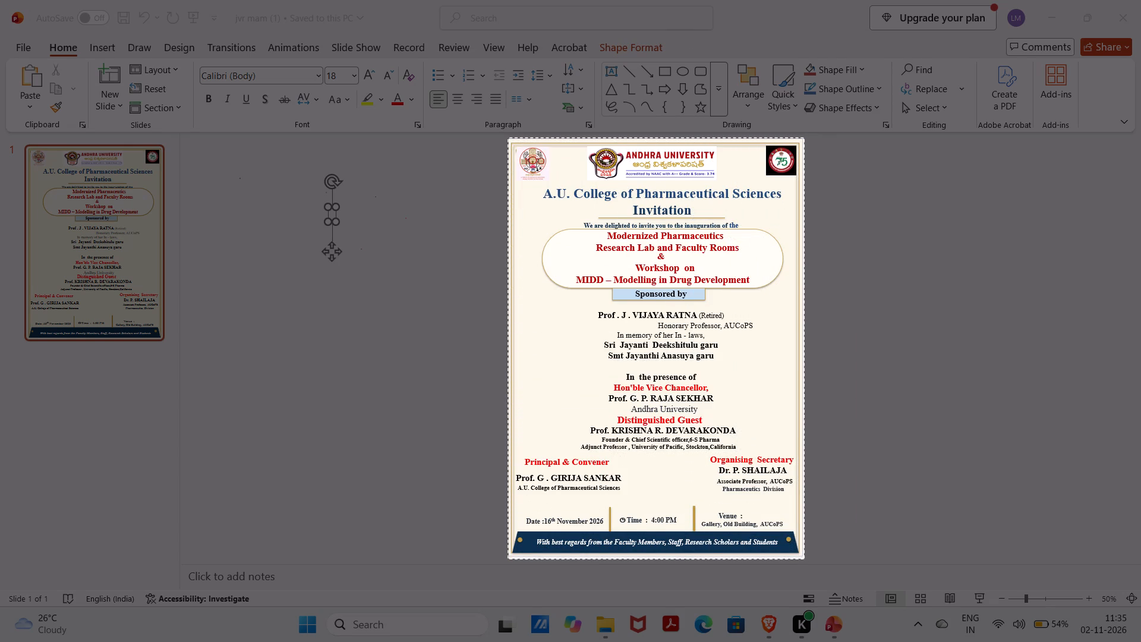
left_click_drag(804, 559, 803, 557)
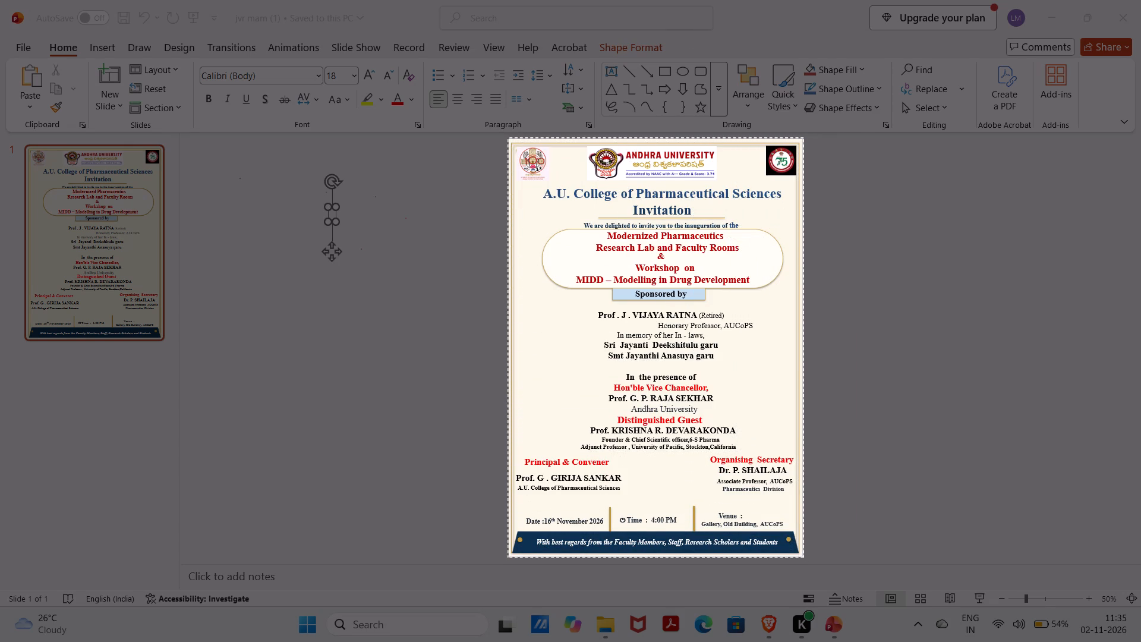
left_click_drag(803, 557, 802, 556)
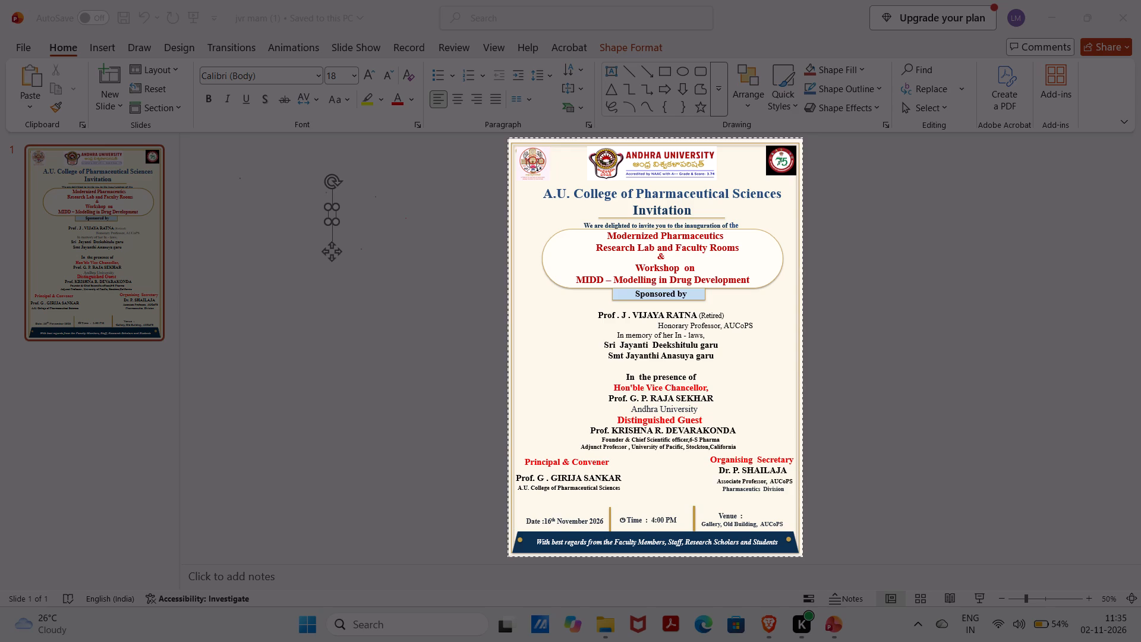
left_click_drag(802, 556, 803, 556)
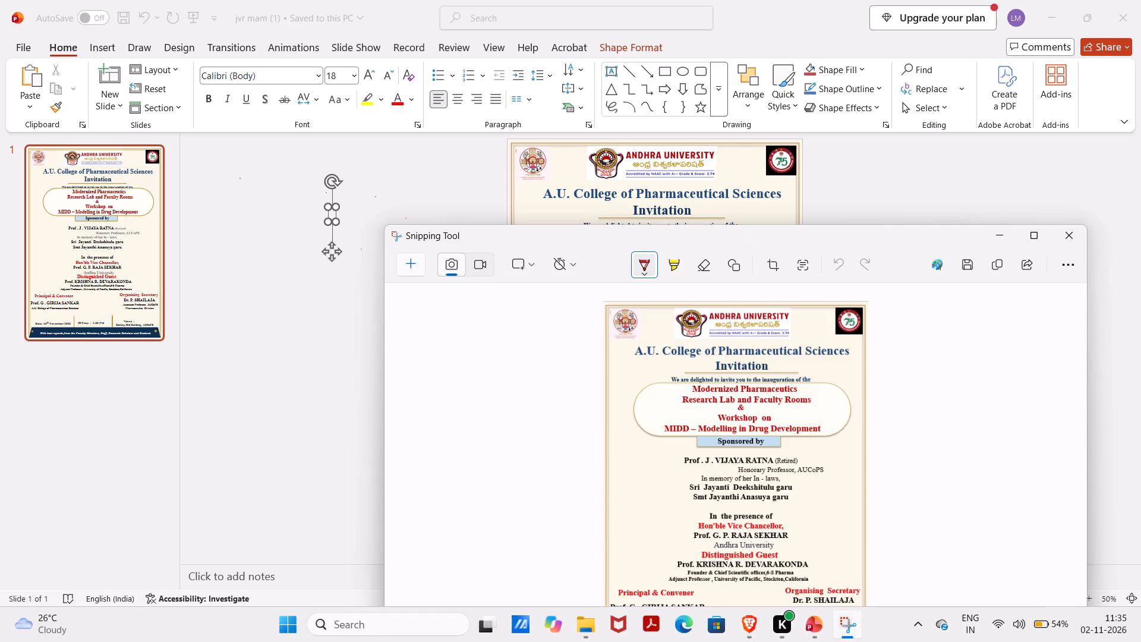
Check the lower part of the captured invitation and copy the snip to the clipboard.
scroll(785, 499, "down", 2)
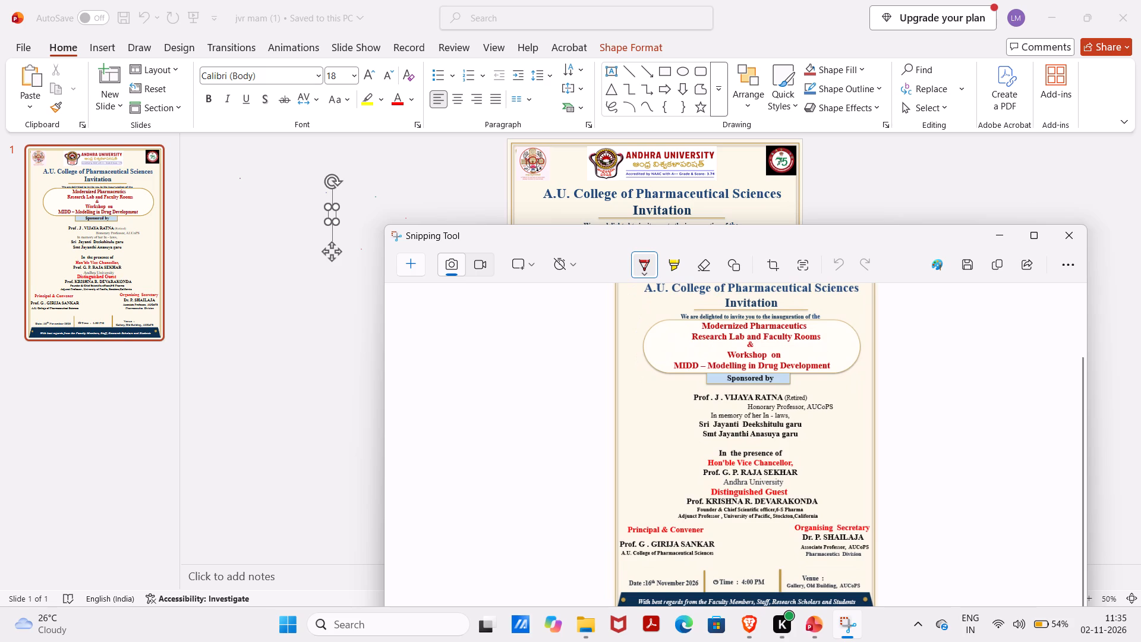
scroll(785, 499, "down", 1)
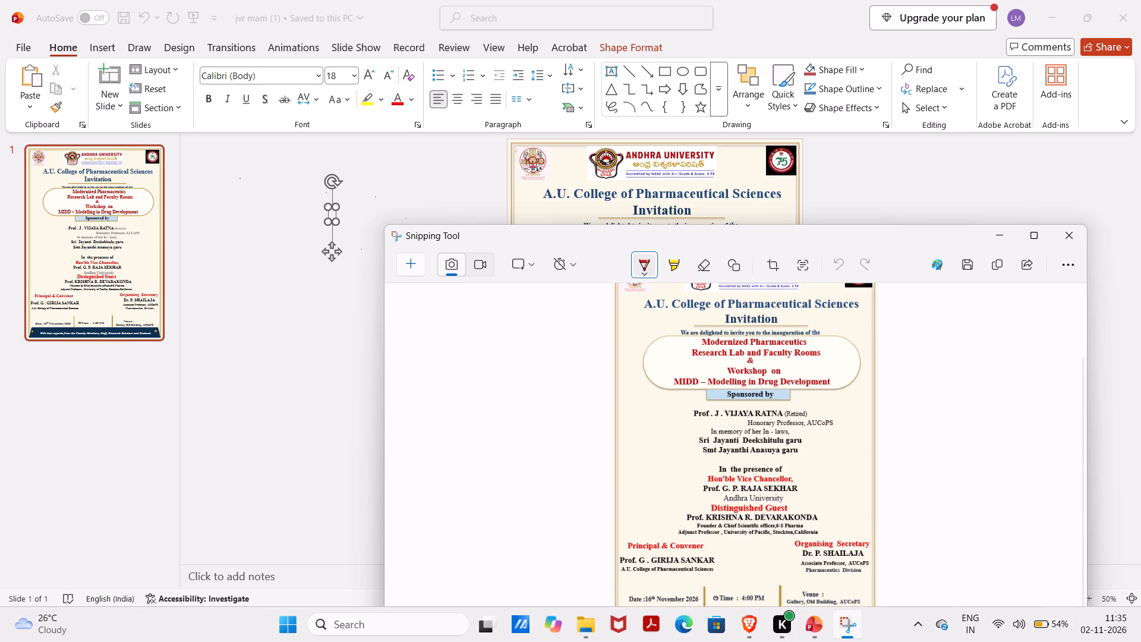
left_click(992, 267)
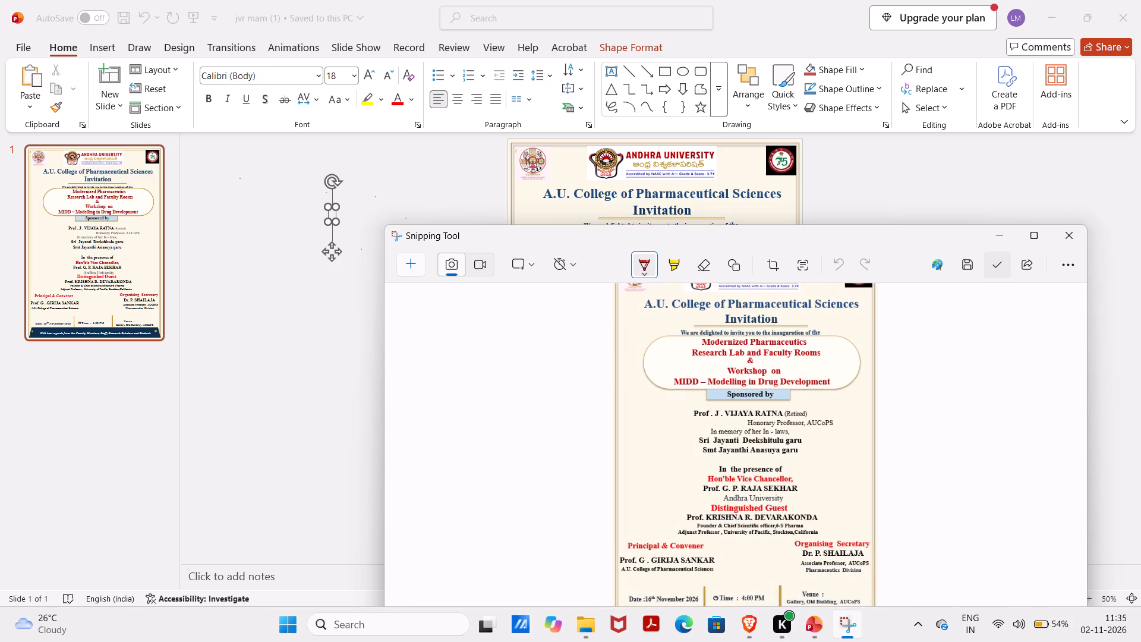
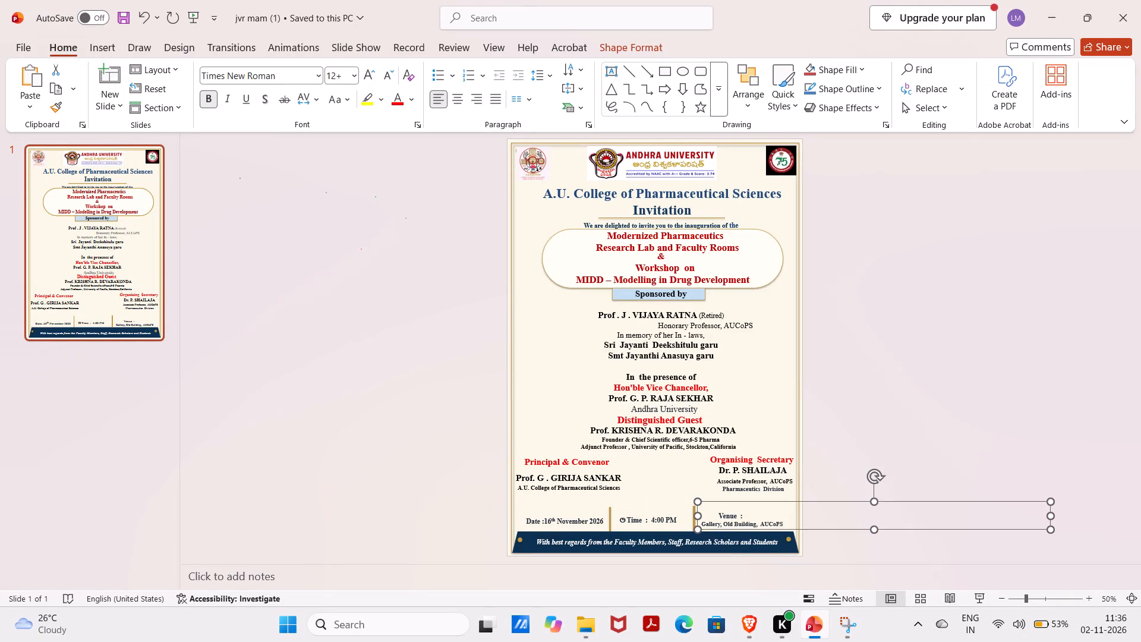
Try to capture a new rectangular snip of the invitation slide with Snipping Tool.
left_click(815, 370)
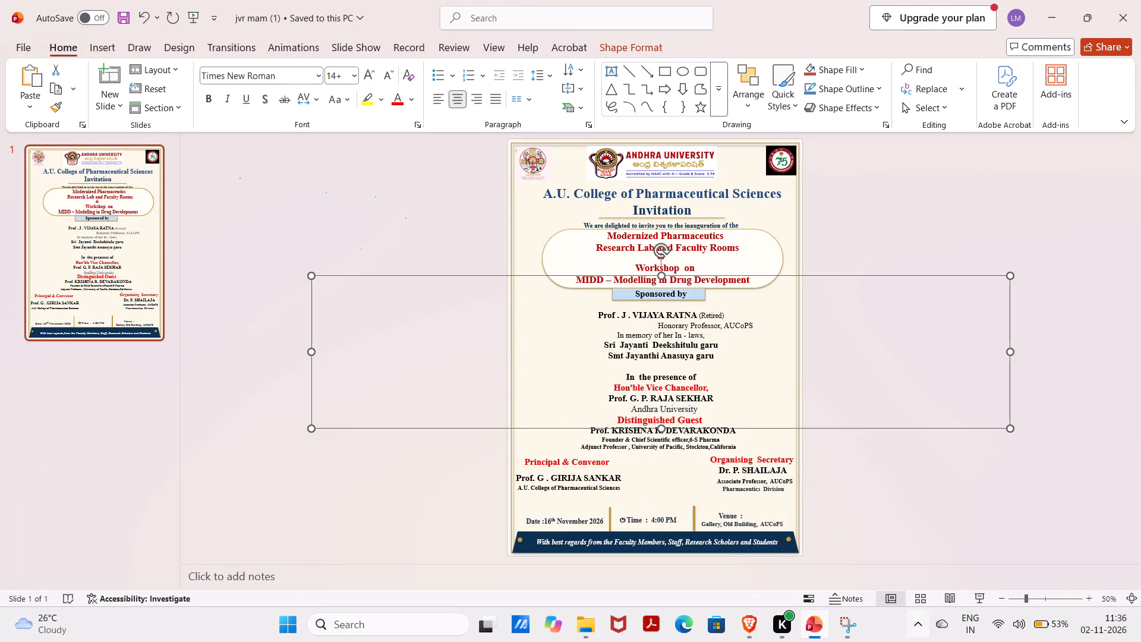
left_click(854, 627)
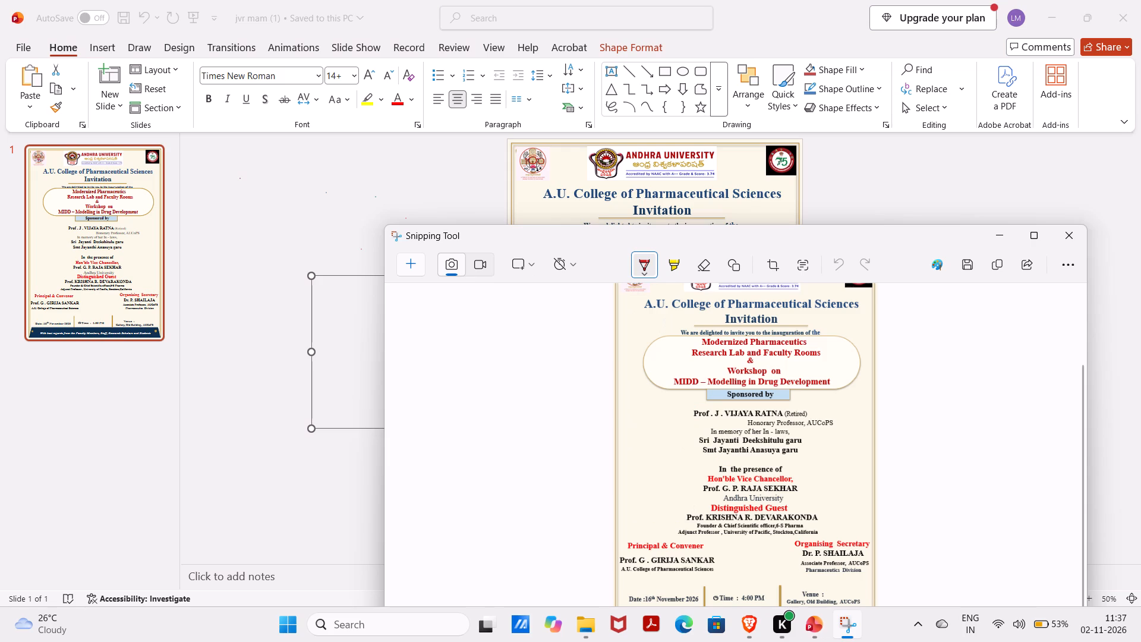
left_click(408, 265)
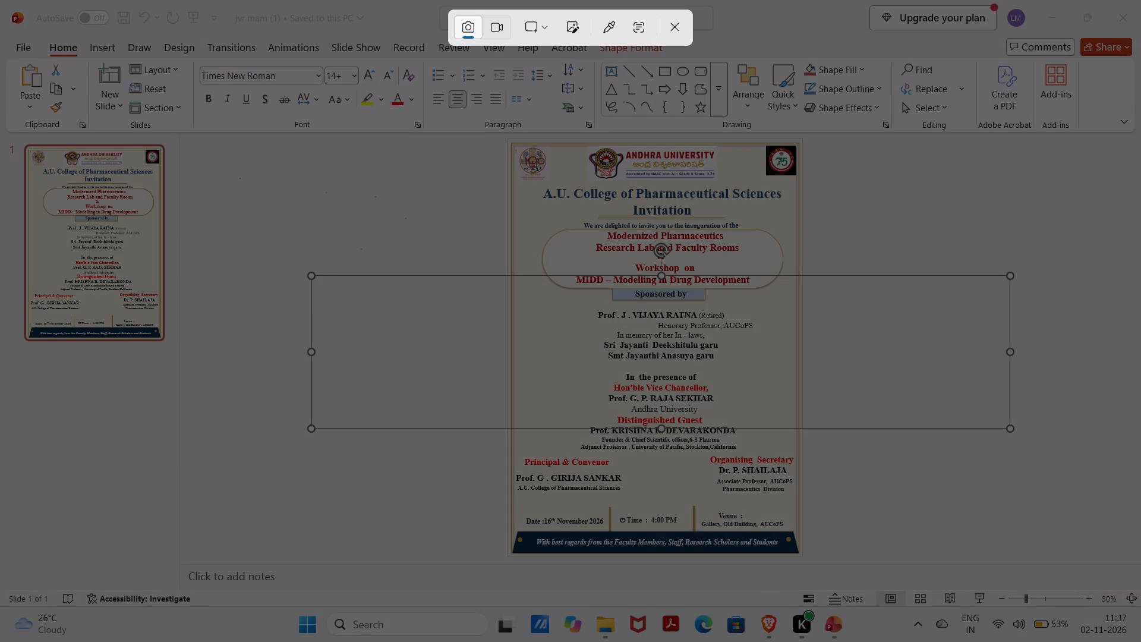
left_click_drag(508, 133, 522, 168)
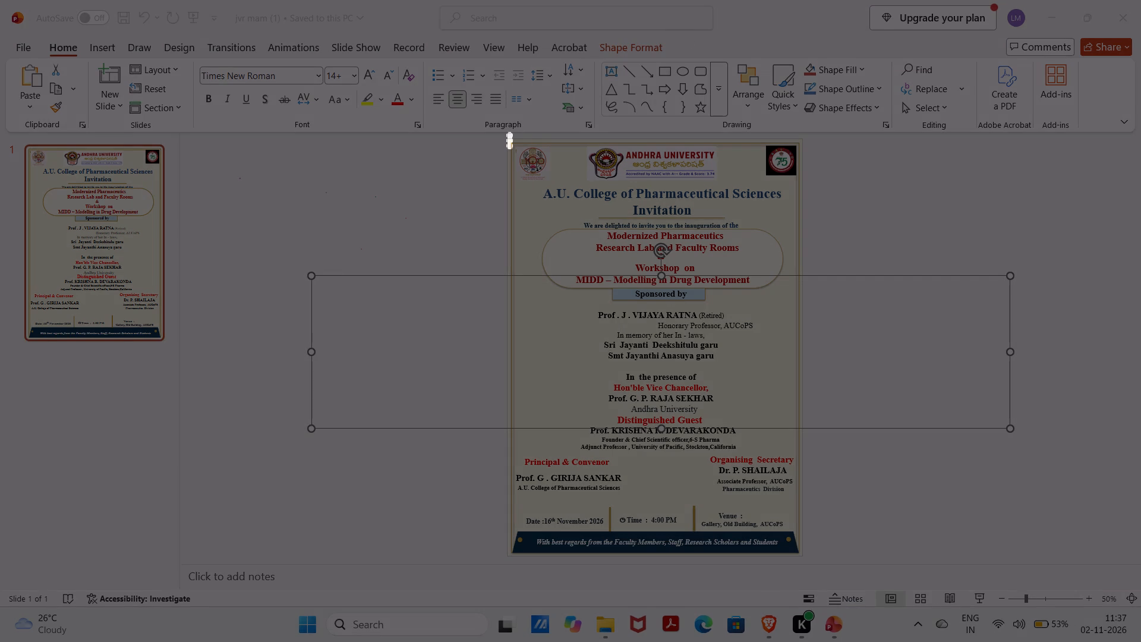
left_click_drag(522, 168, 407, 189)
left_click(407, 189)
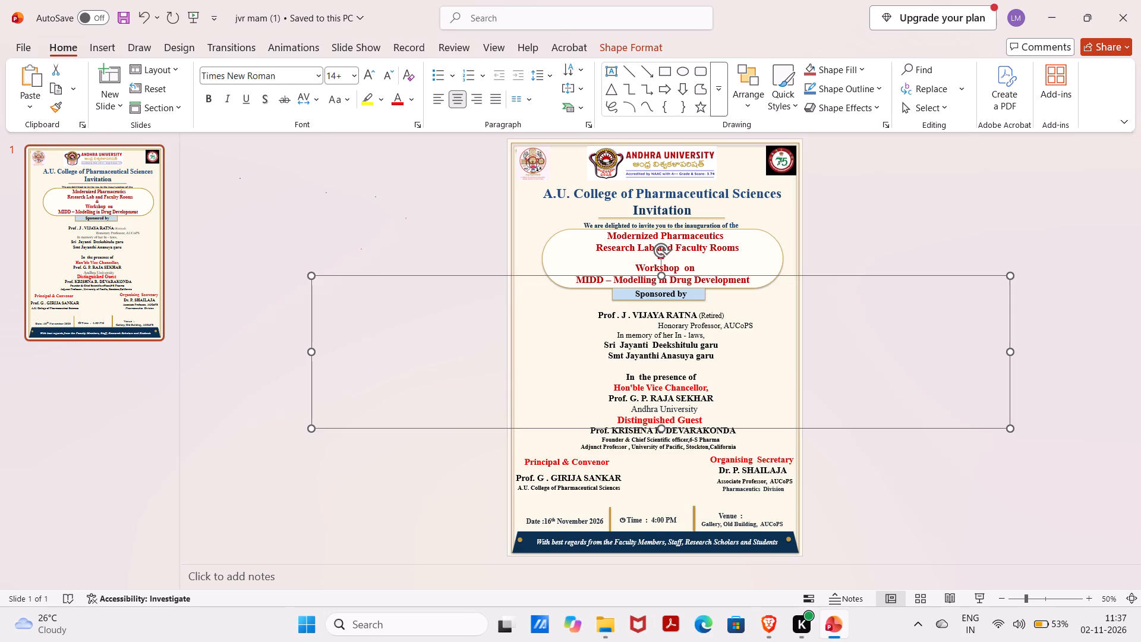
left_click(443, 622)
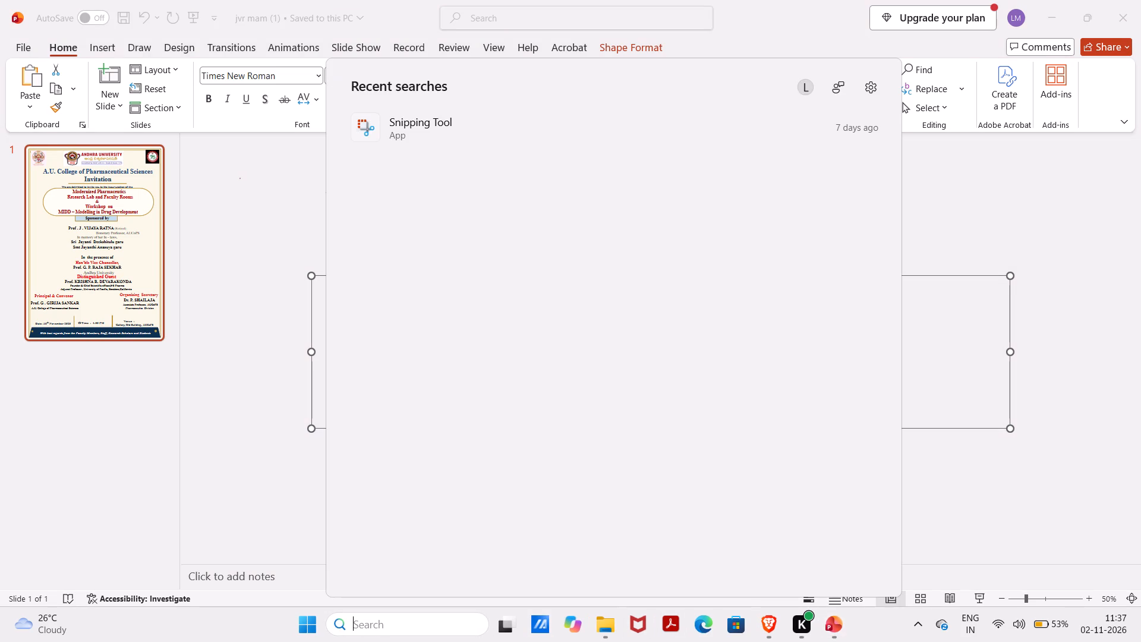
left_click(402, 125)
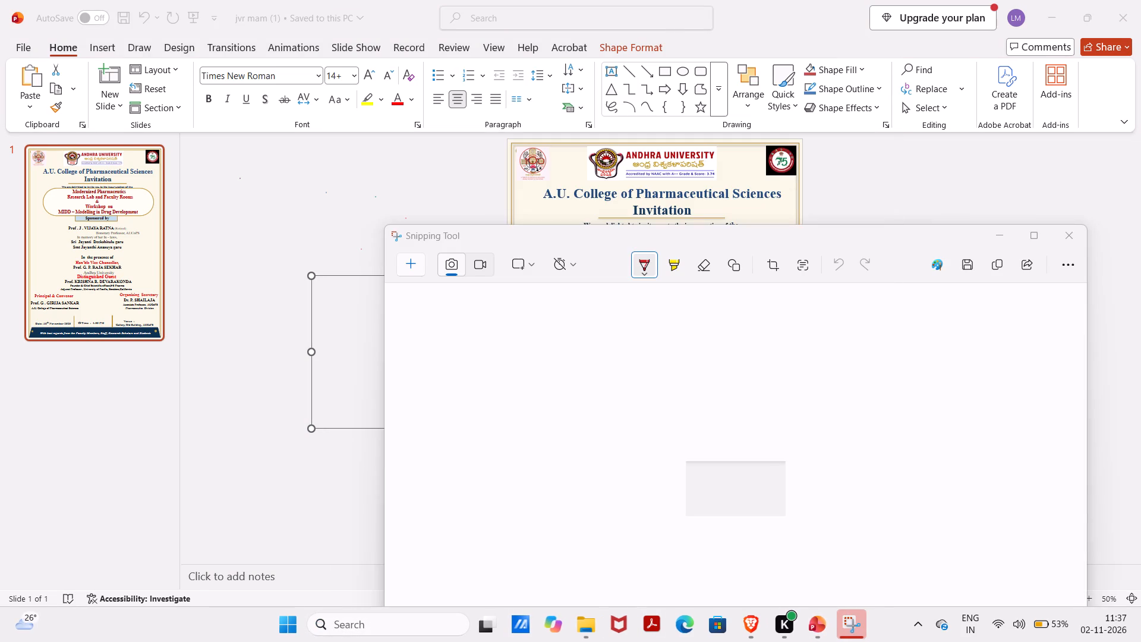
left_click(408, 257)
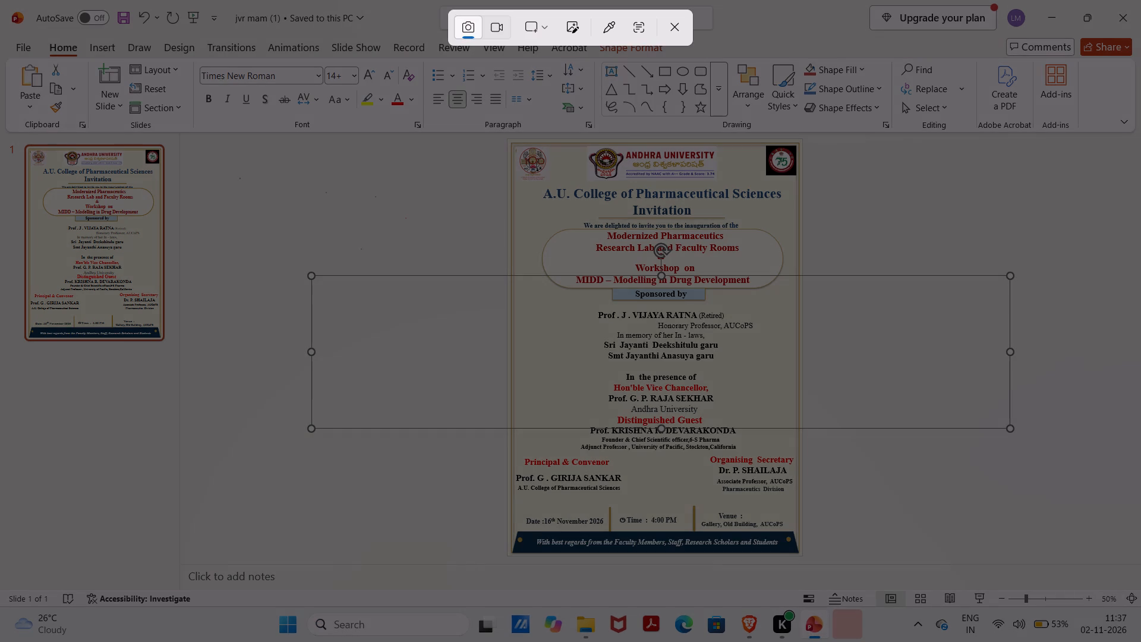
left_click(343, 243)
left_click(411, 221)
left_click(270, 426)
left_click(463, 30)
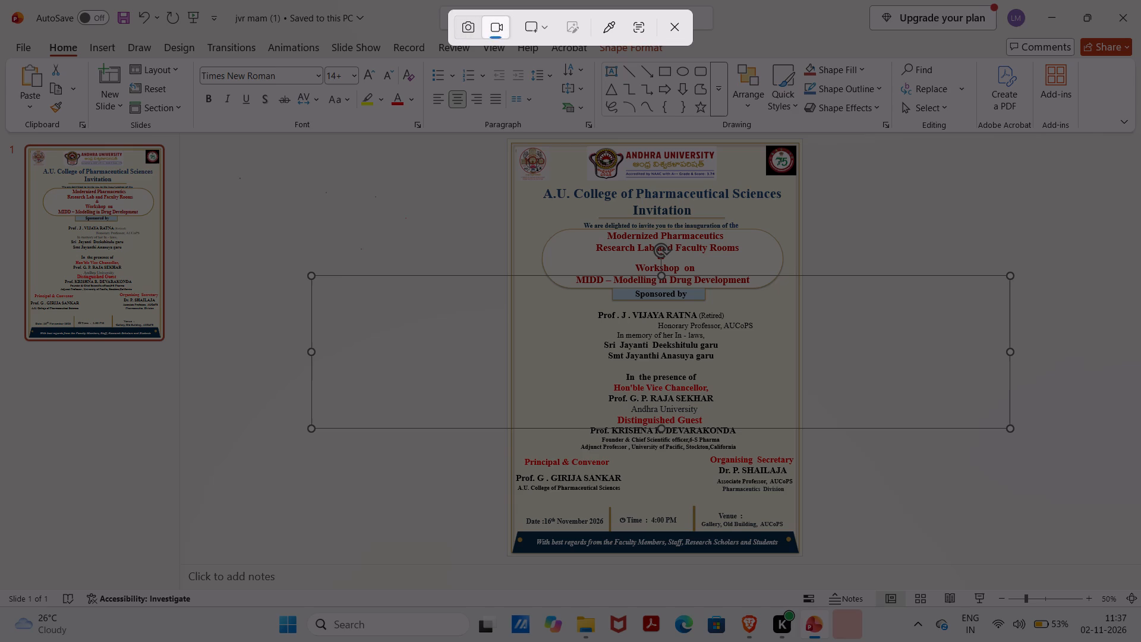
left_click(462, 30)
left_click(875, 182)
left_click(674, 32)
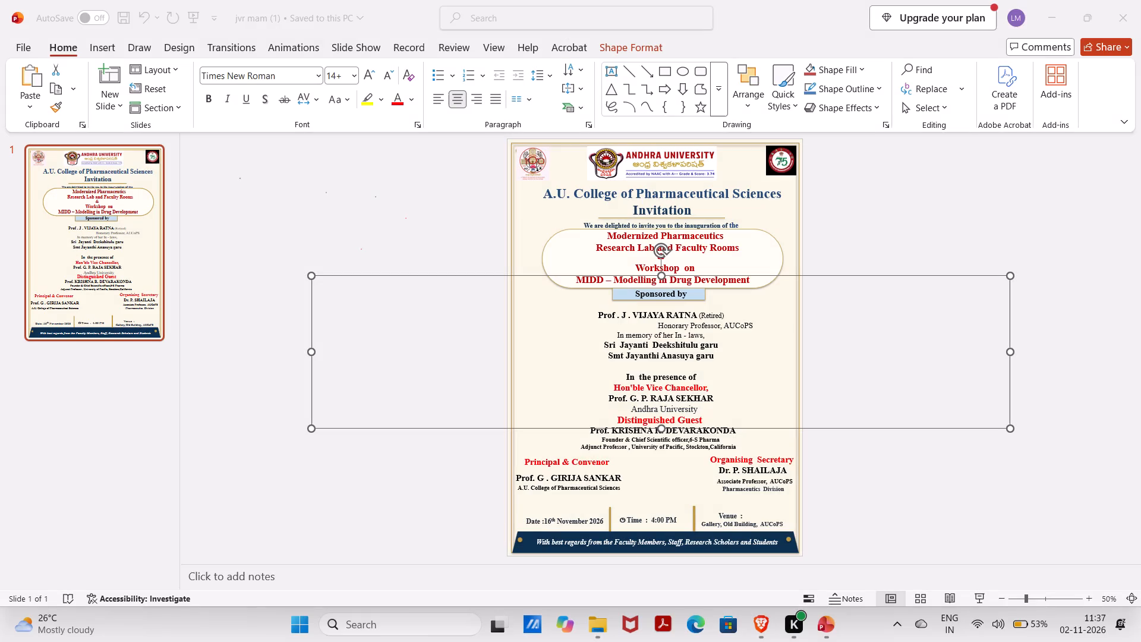
Deselect the text box on the invitation slide and bring the Snipping Tool window to the front.
left_click(445, 457)
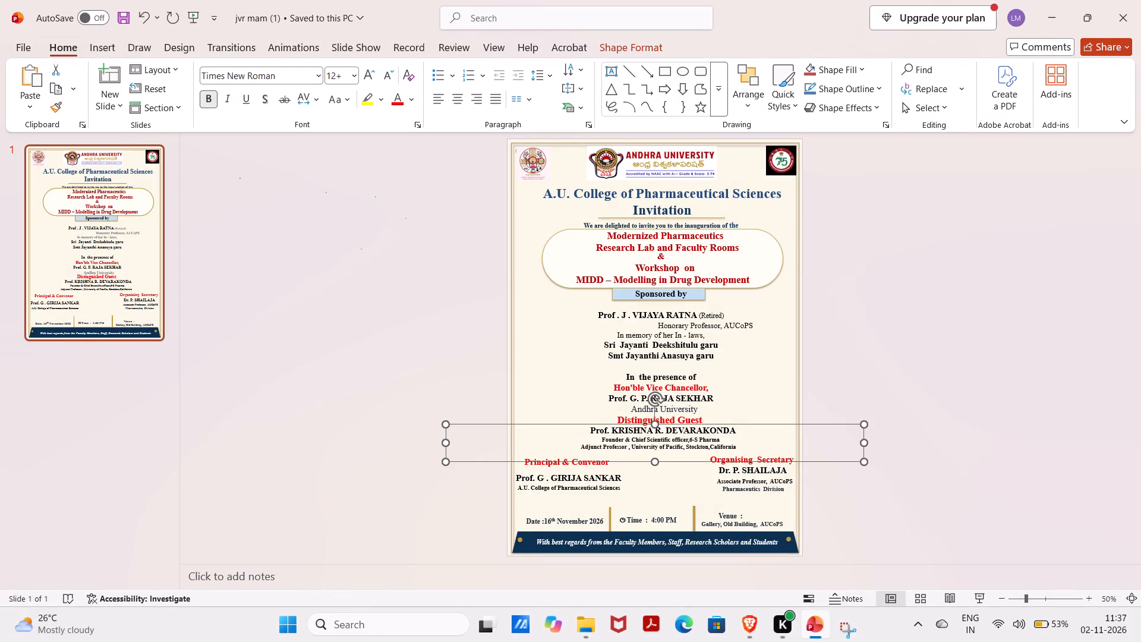
left_click(272, 495)
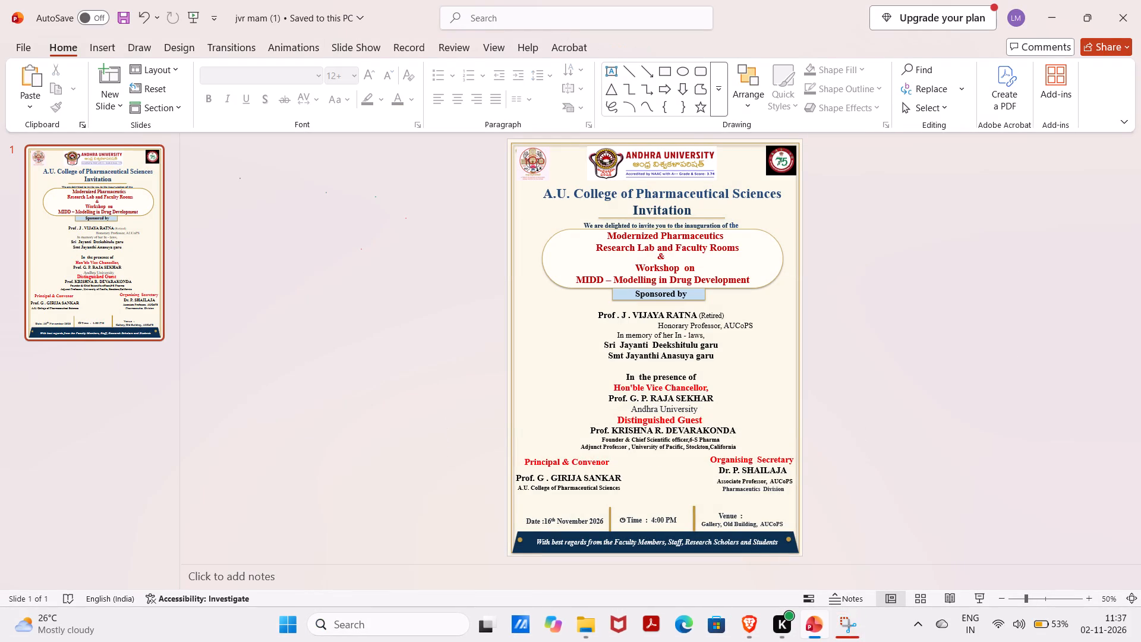
left_click(360, 621)
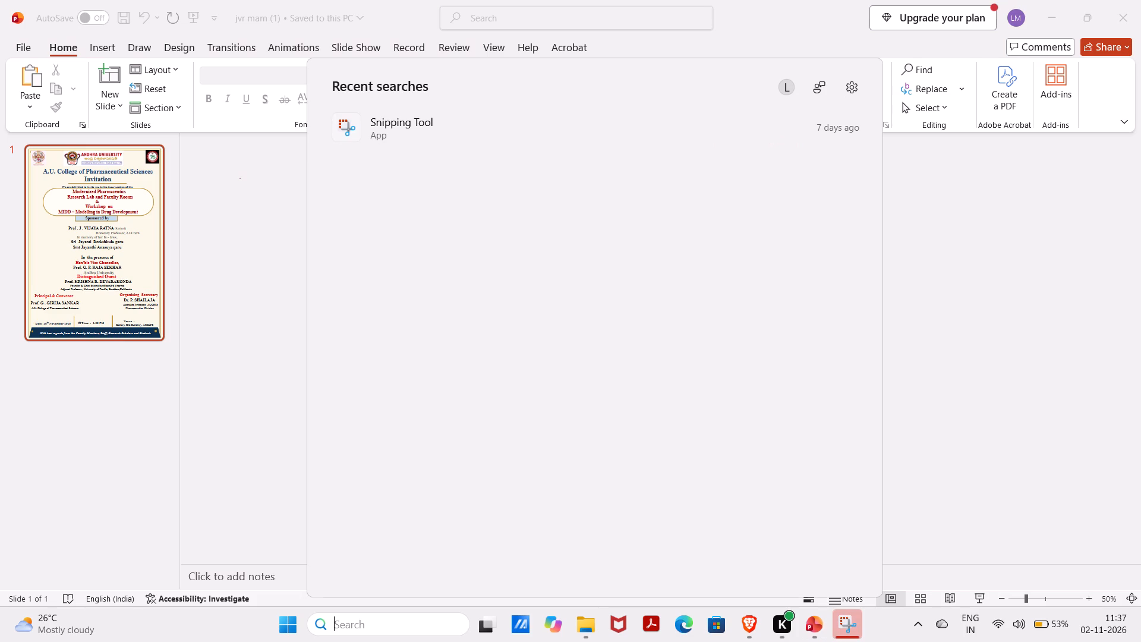
left_click(847, 631)
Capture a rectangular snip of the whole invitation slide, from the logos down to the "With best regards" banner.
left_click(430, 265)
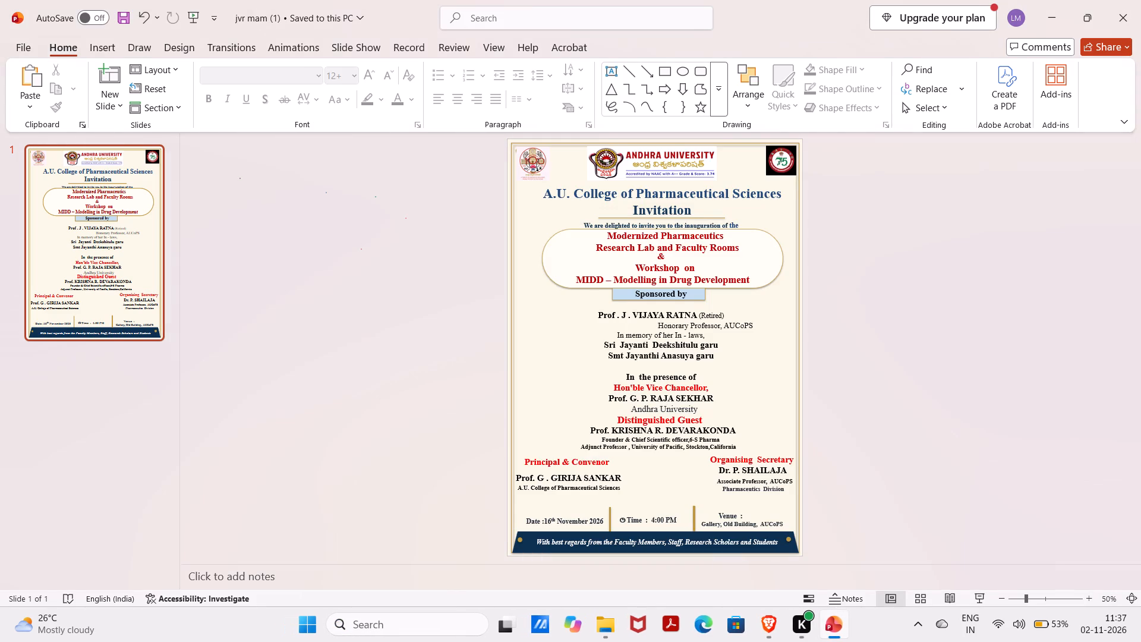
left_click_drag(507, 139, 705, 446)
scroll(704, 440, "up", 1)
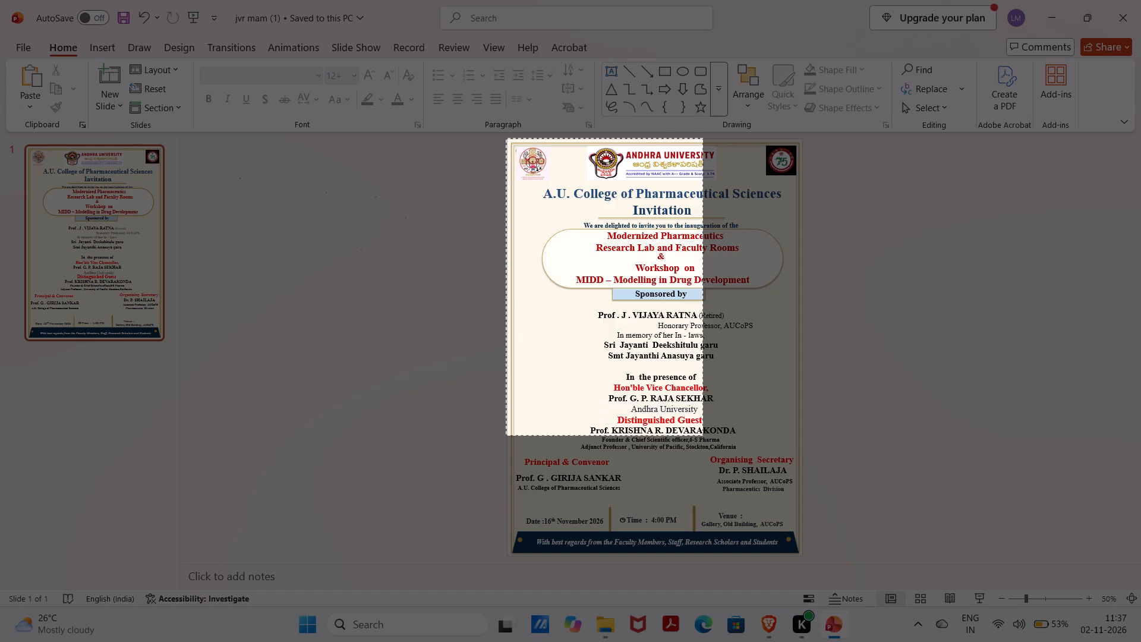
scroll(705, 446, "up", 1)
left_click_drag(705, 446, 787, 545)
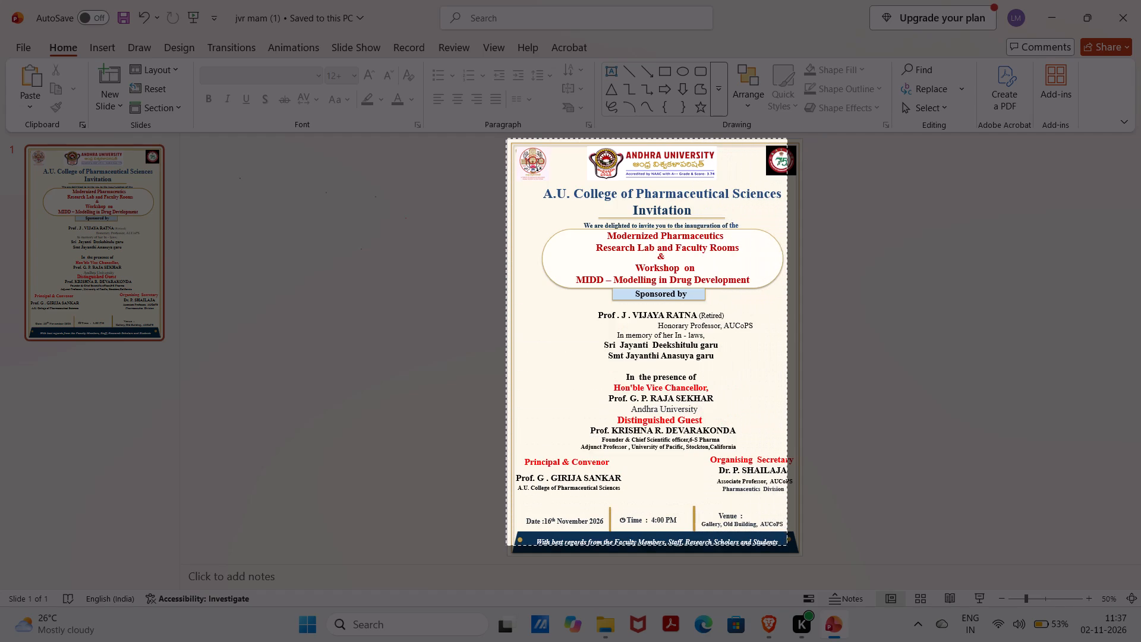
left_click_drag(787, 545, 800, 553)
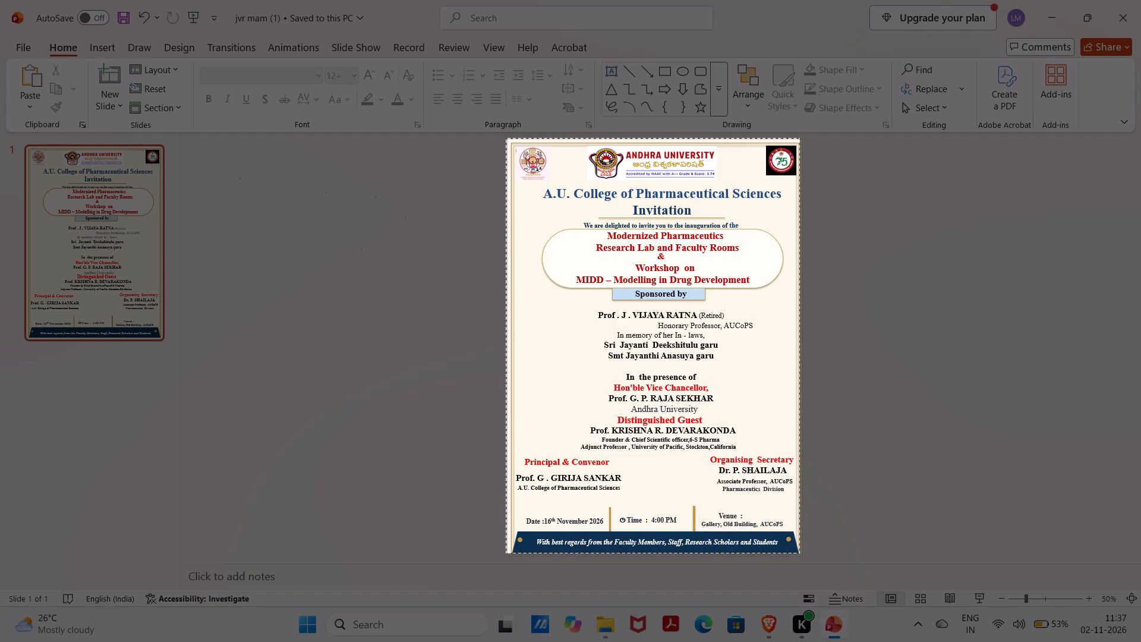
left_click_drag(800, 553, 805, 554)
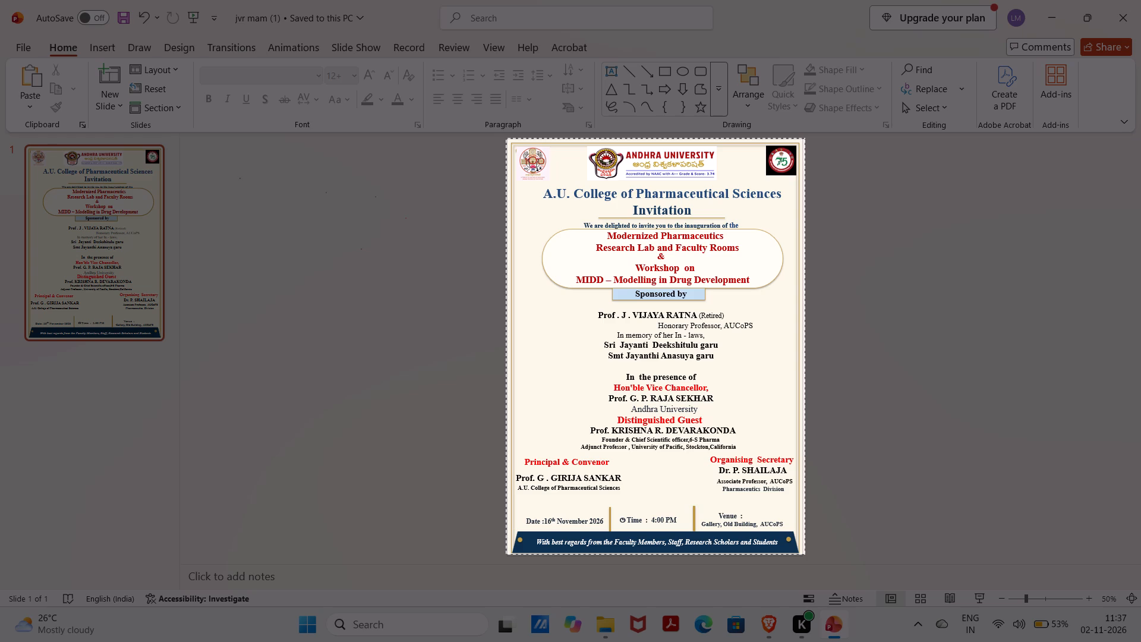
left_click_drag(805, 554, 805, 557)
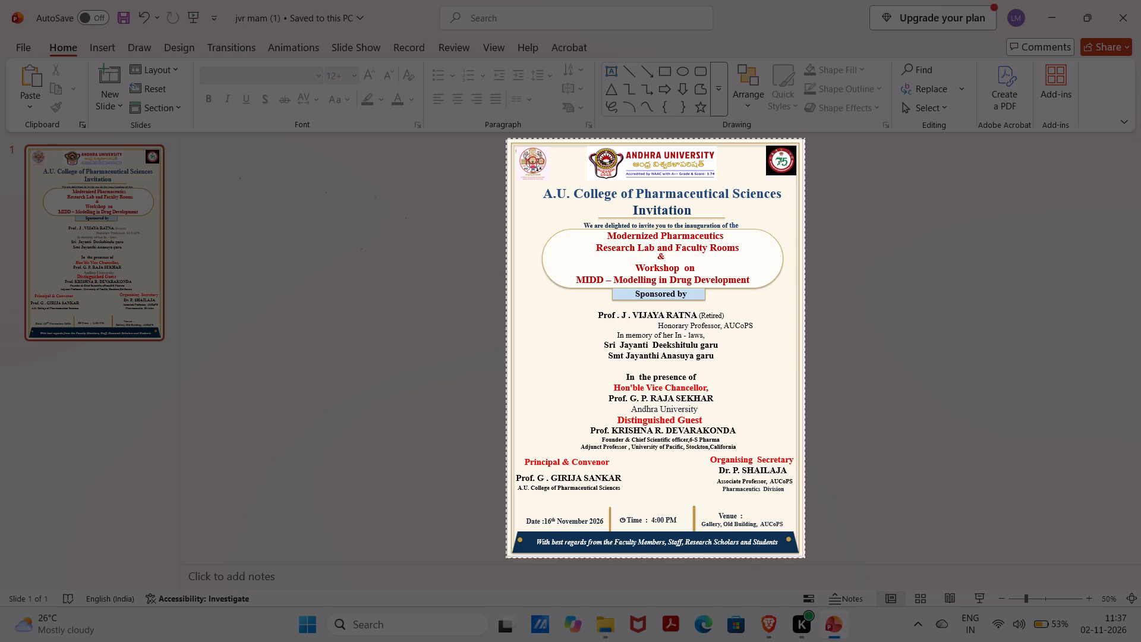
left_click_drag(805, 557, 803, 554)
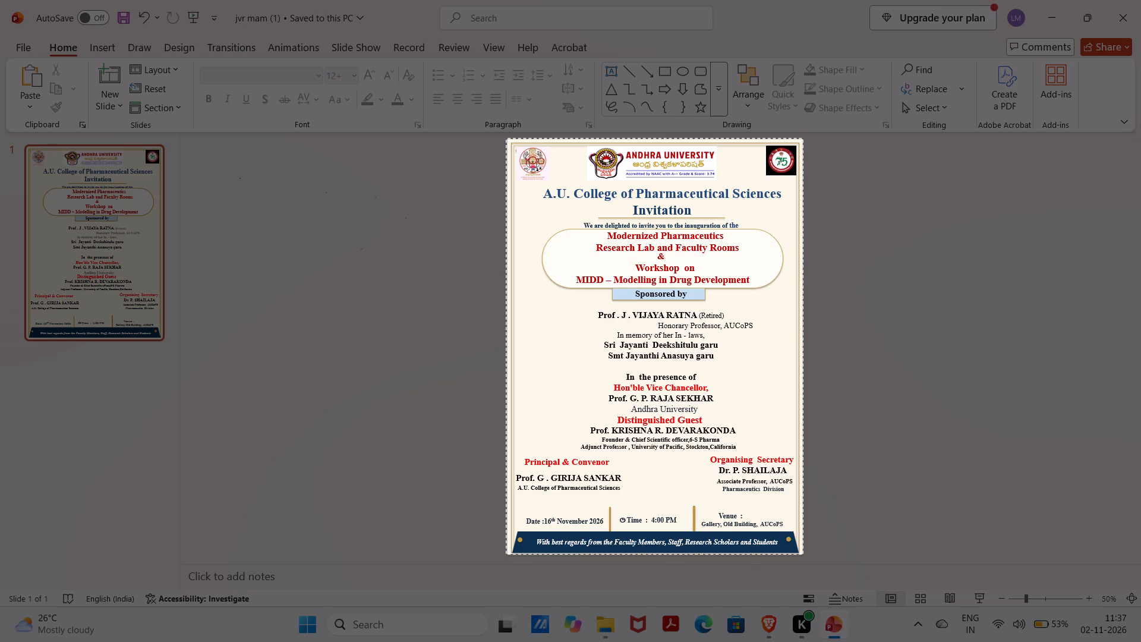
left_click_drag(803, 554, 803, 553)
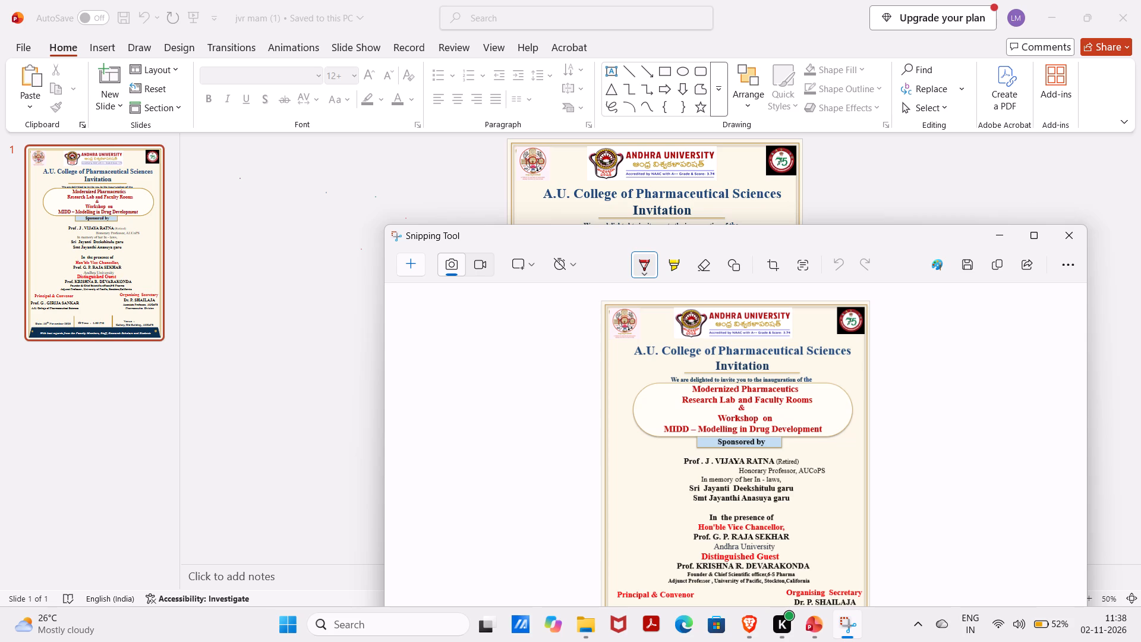
Retake the rectangular snip of the whole invitation slide, following its outer border from above the logos to just below the bottom banner.
left_click(404, 257)
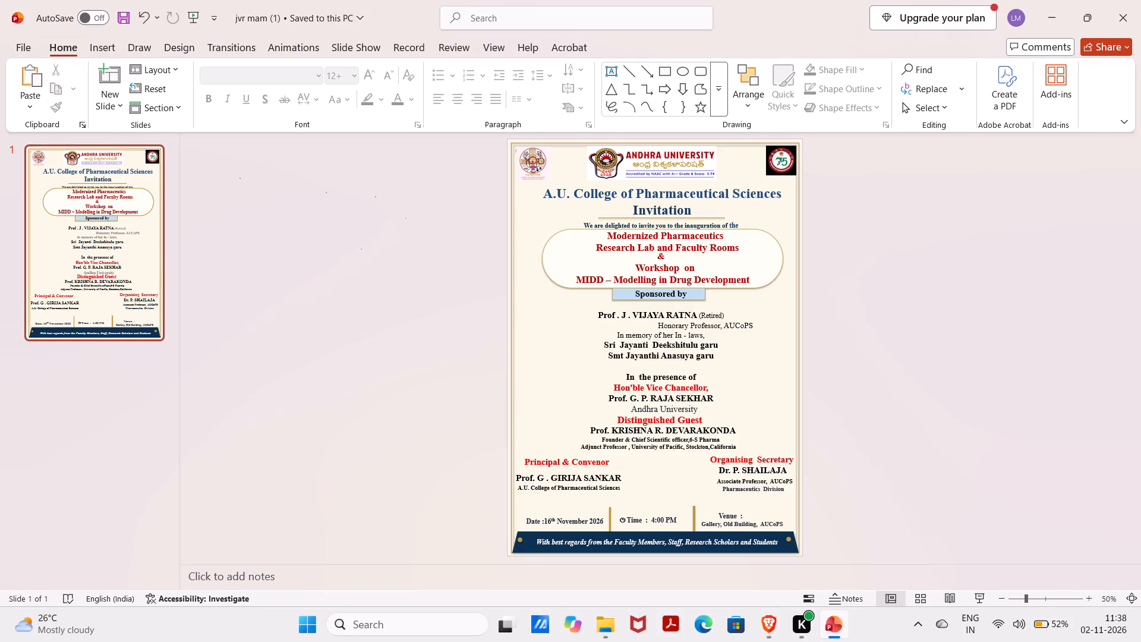
left_click_drag(507, 137, 570, 205)
scroll(628, 397, "up", 1)
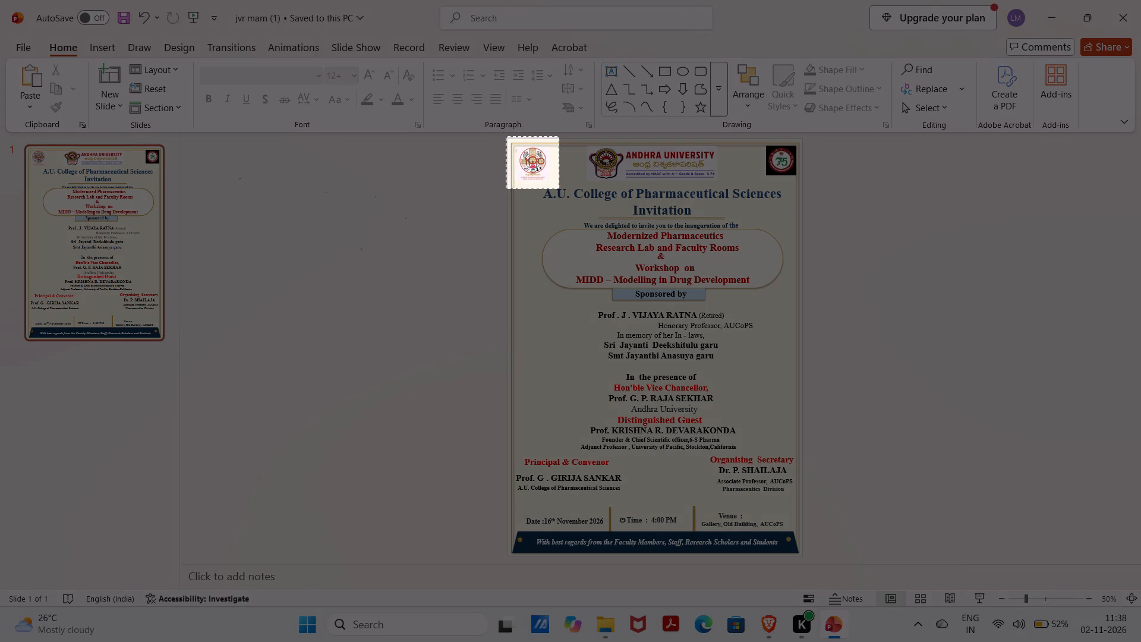
scroll(570, 205, "up", 1)
left_click_drag(570, 205, 736, 559)
scroll(679, 476, "up", 1)
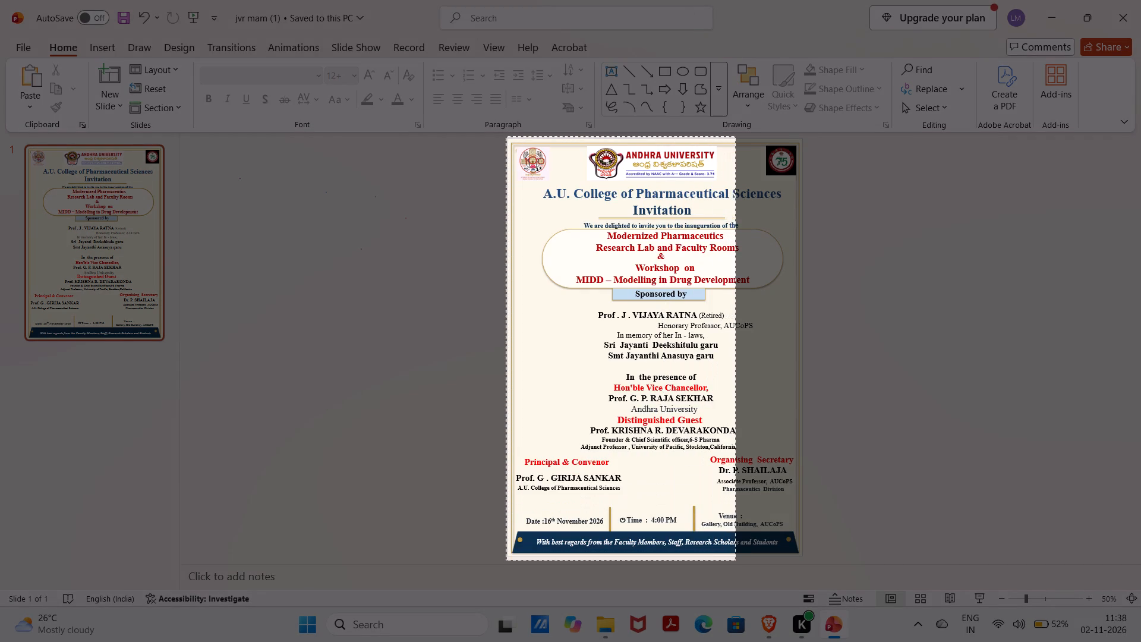
left_click_drag(736, 559, 800, 556)
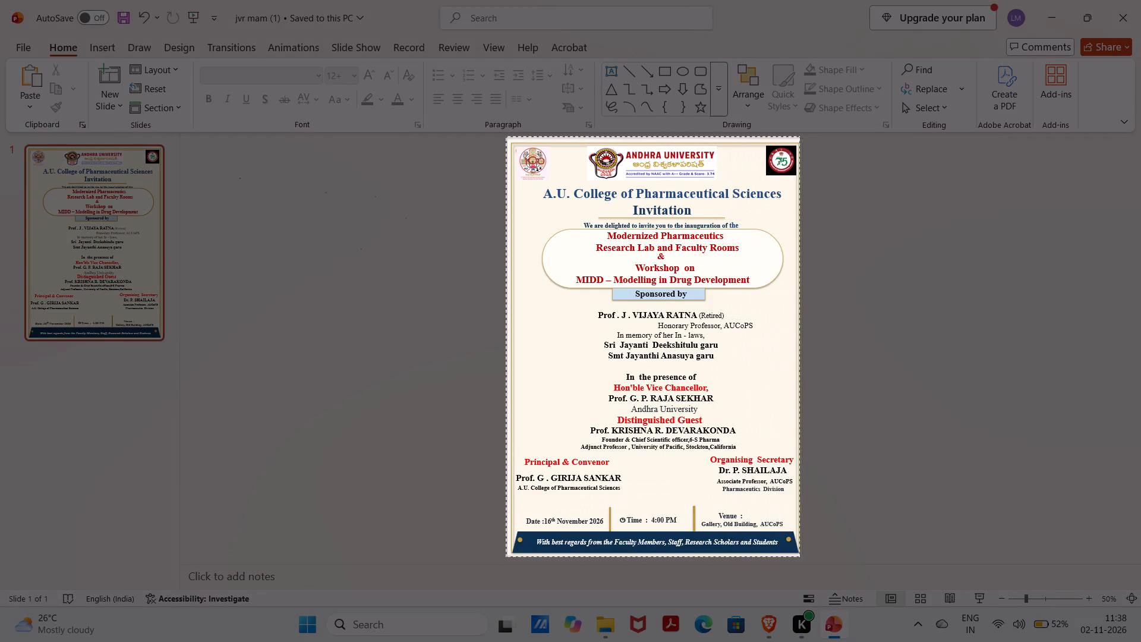
left_click_drag(800, 556, 802, 556)
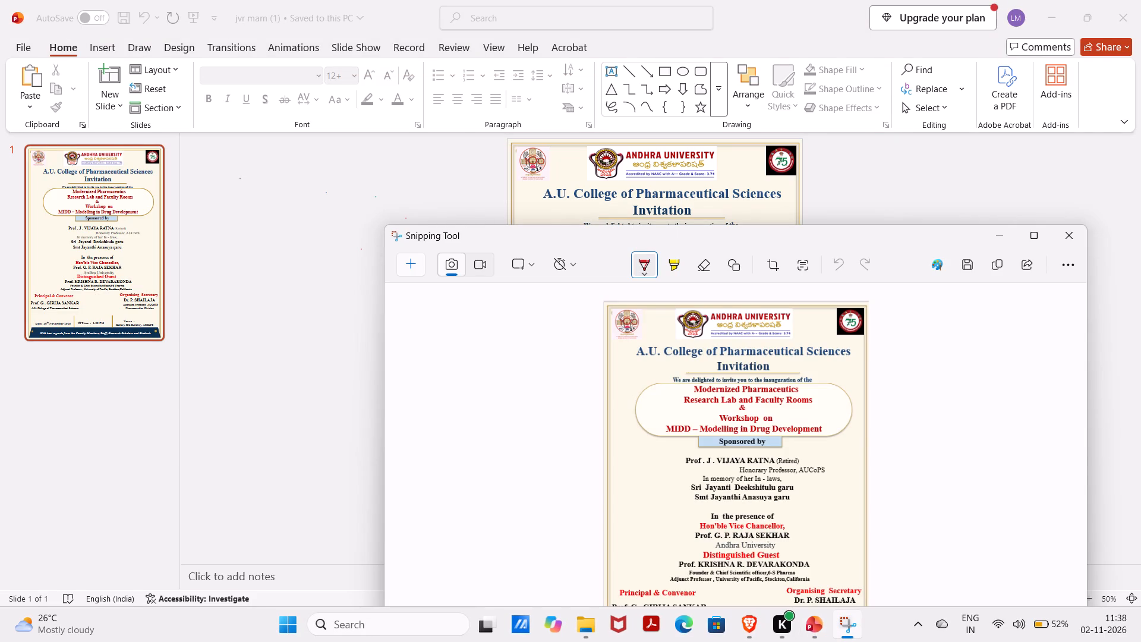
Retake the rectangular snip of the whole invitation slide, framing it closely along its outer edges including the bottom banner.
left_click(411, 268)
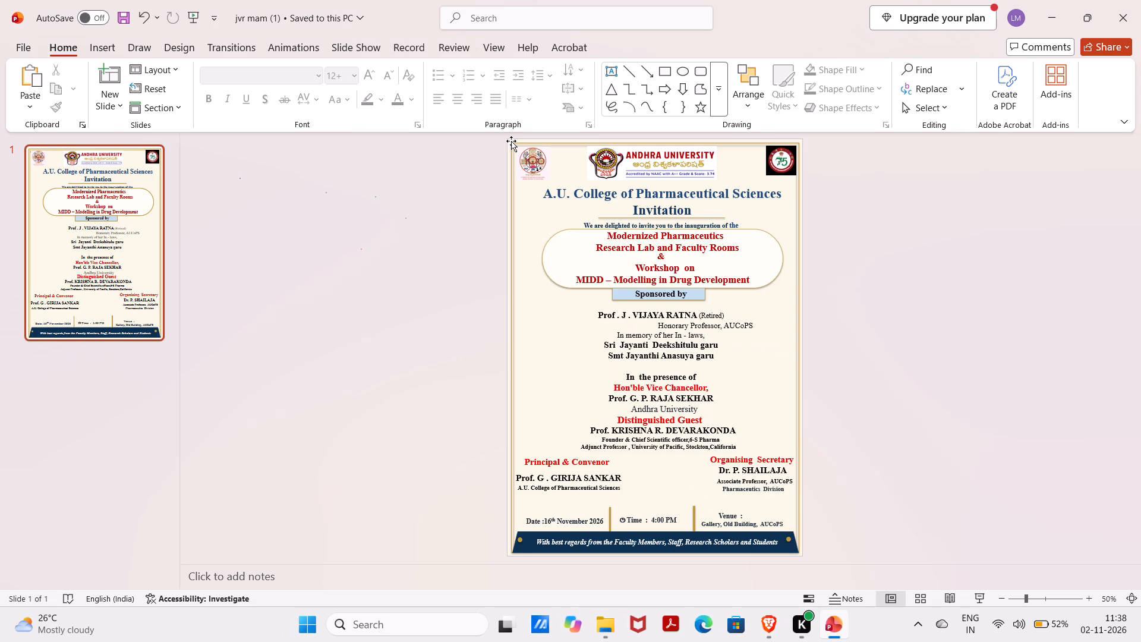
left_click_drag(509, 140, 765, 419)
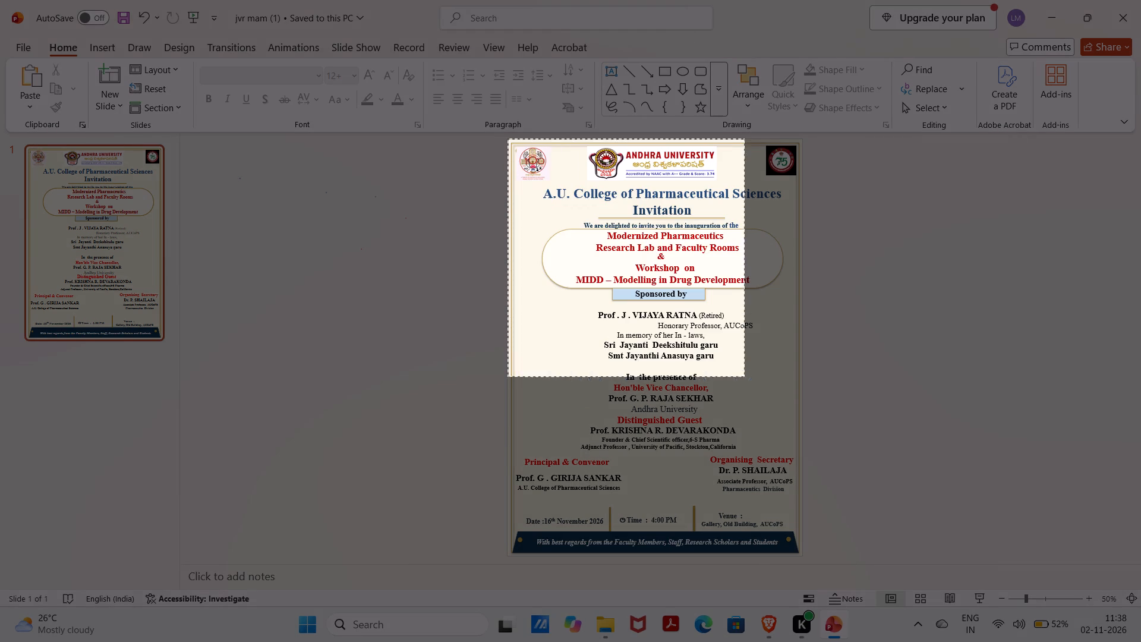
left_click_drag(765, 419, 813, 533)
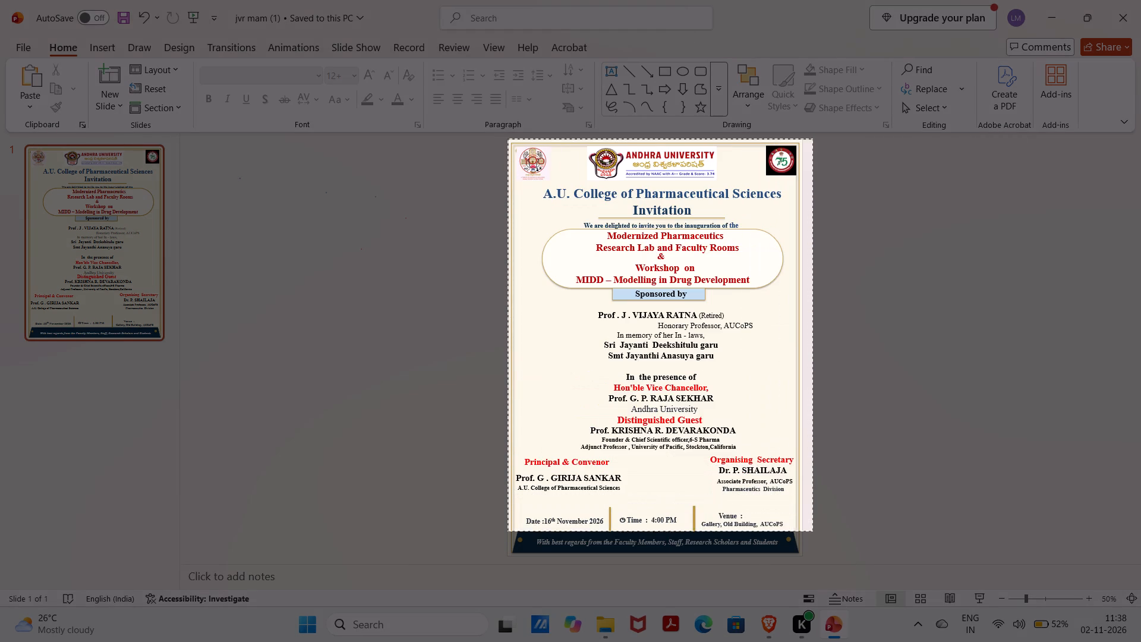
left_click_drag(813, 533, 804, 558)
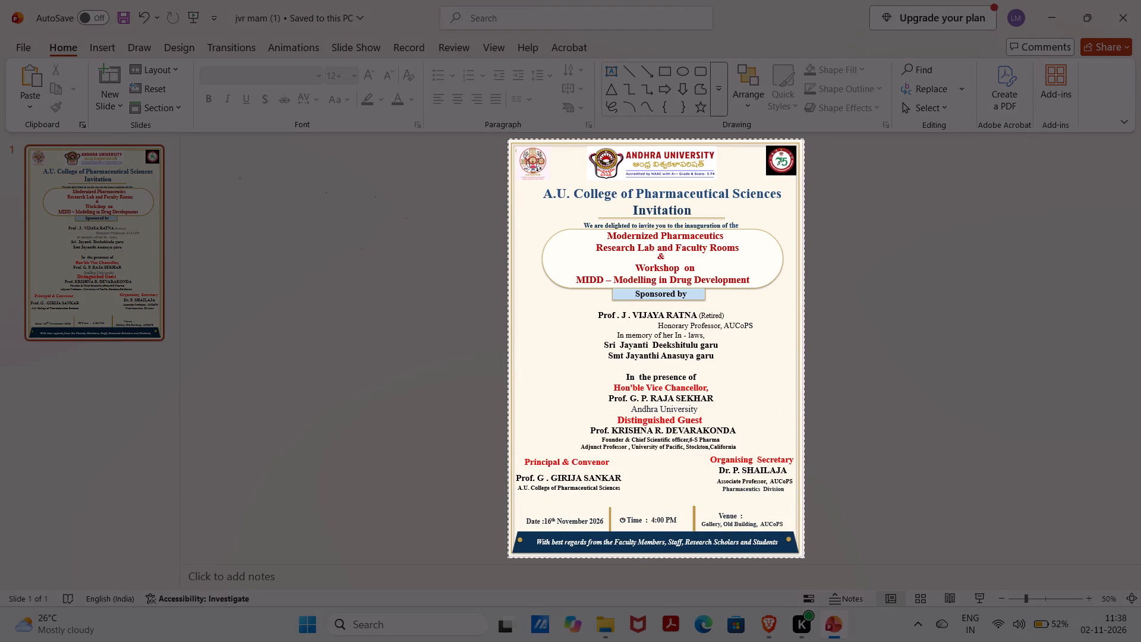
left_click_drag(804, 558, 803, 556)
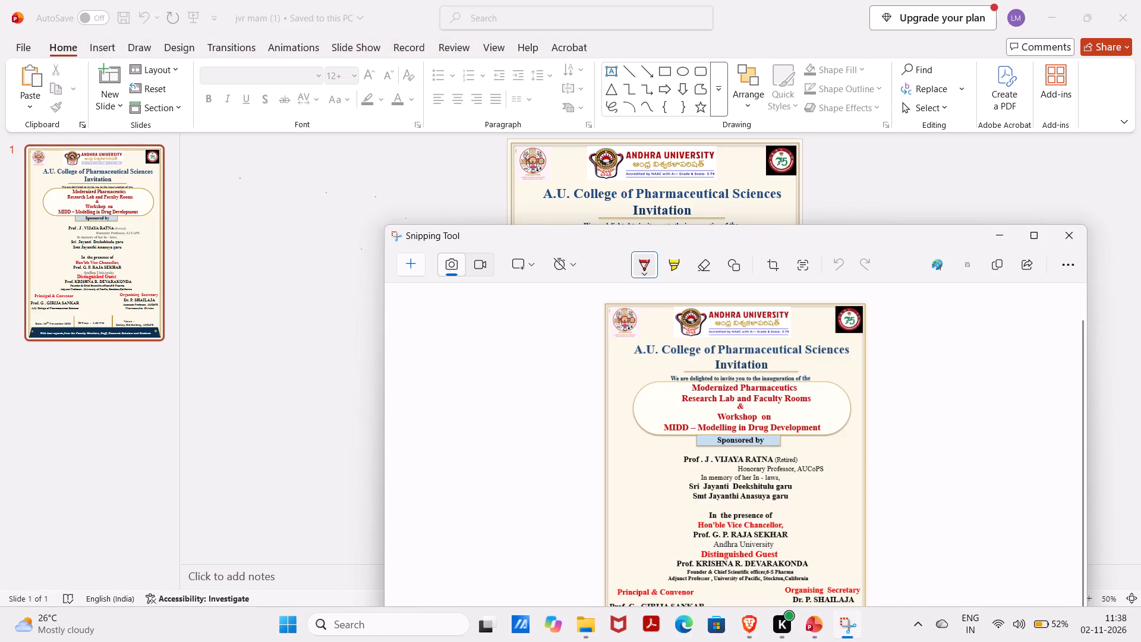
Check the new snip down to its lower part and copy the captured invitation image to the clipboard.
scroll(803, 556, "down", 7)
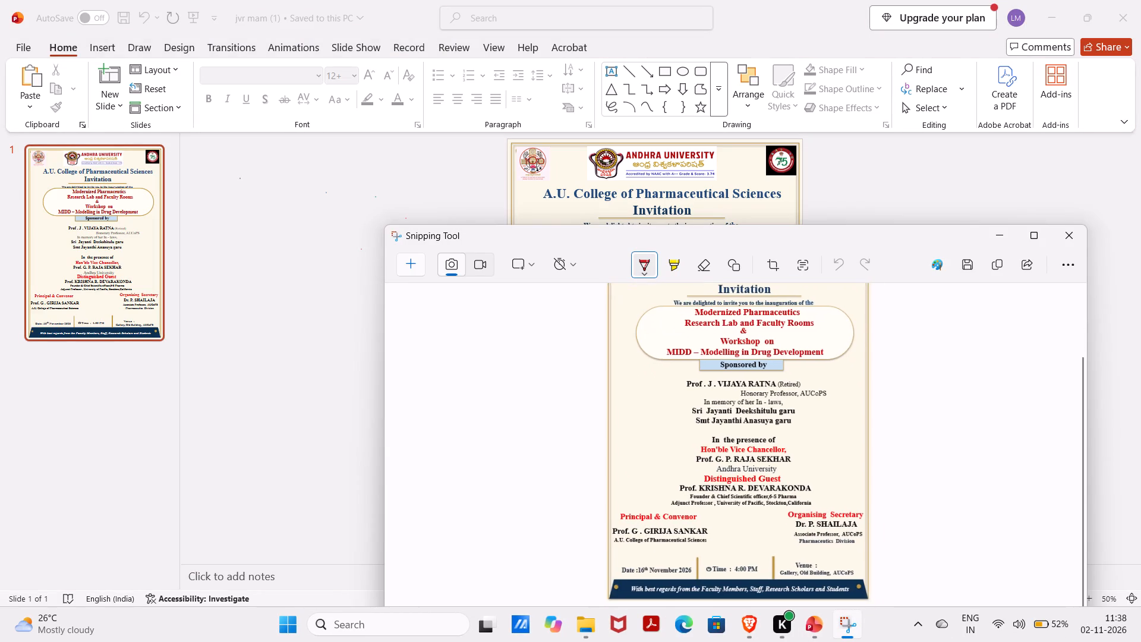
scroll(803, 556, "down", 2)
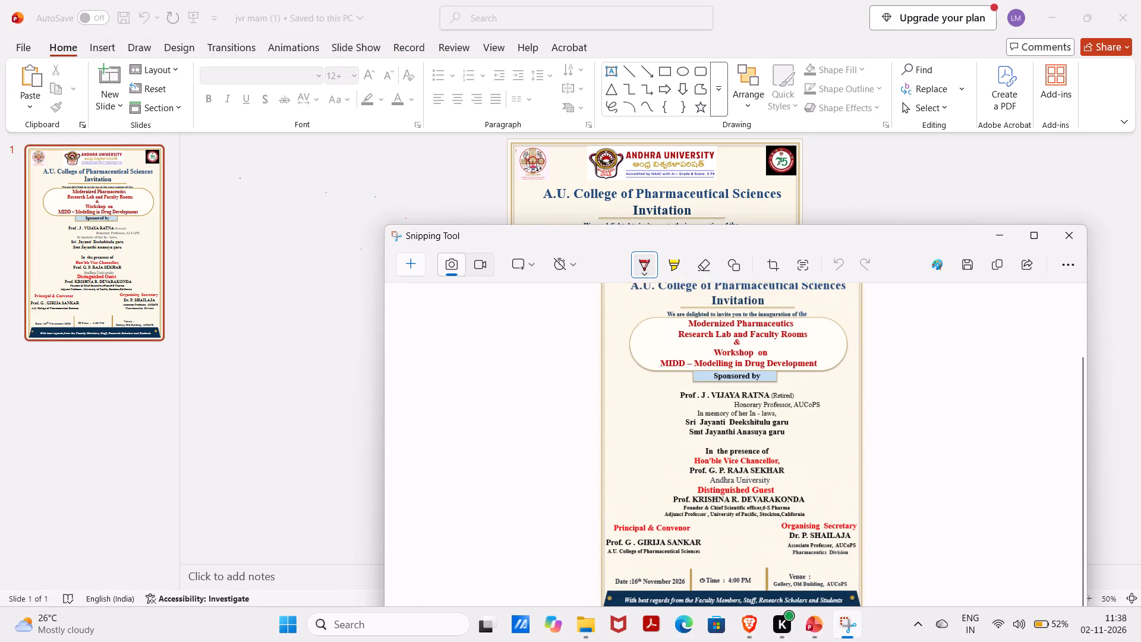
scroll(803, 556, "down", 2)
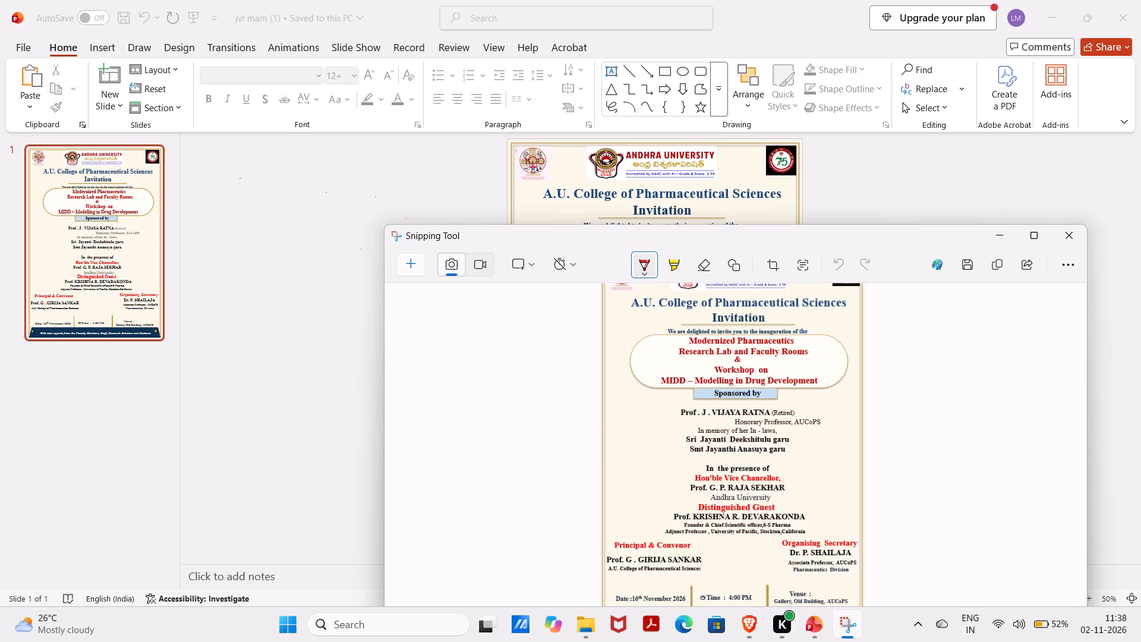
left_click(997, 266)
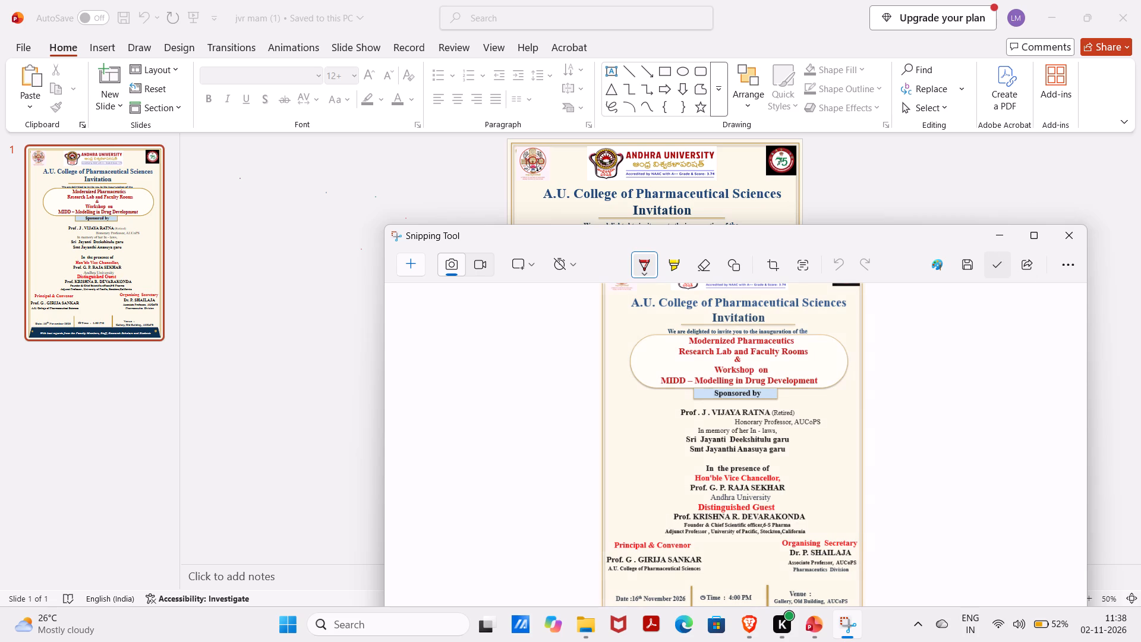